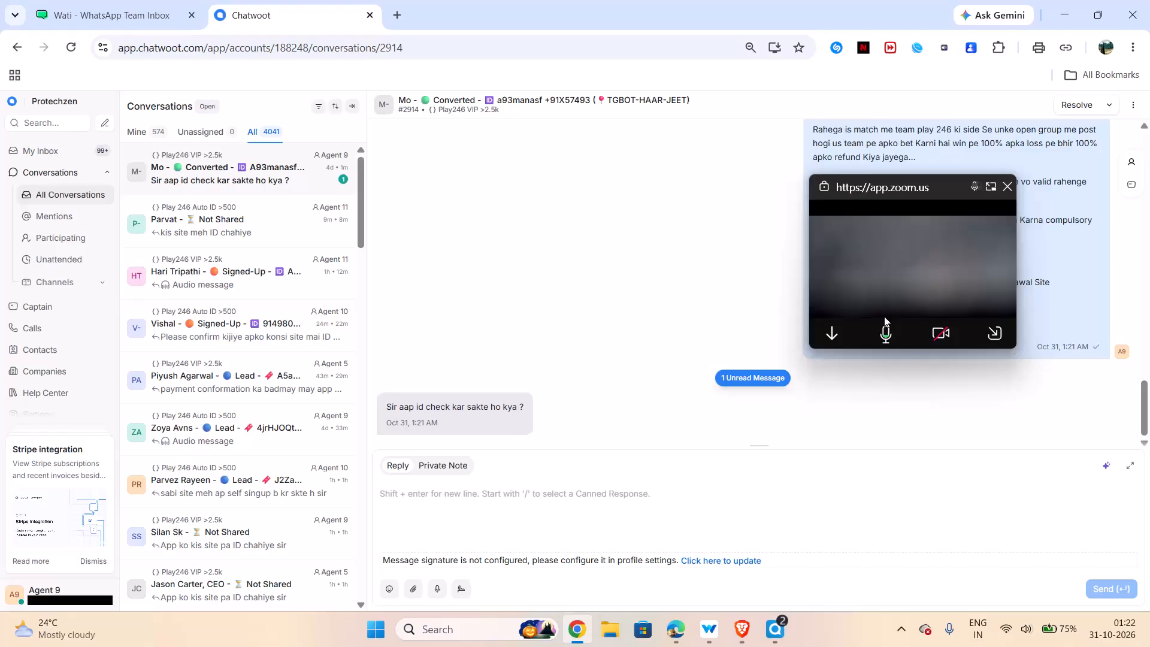
Mute the microphone in the floating Zoom meeting window.
{"action": "left_click", "coordinate": [888, 320]}
{"action": "scroll", "coordinate": [480, 240], "scroll_direction": "down", "scroll_amount": 5}
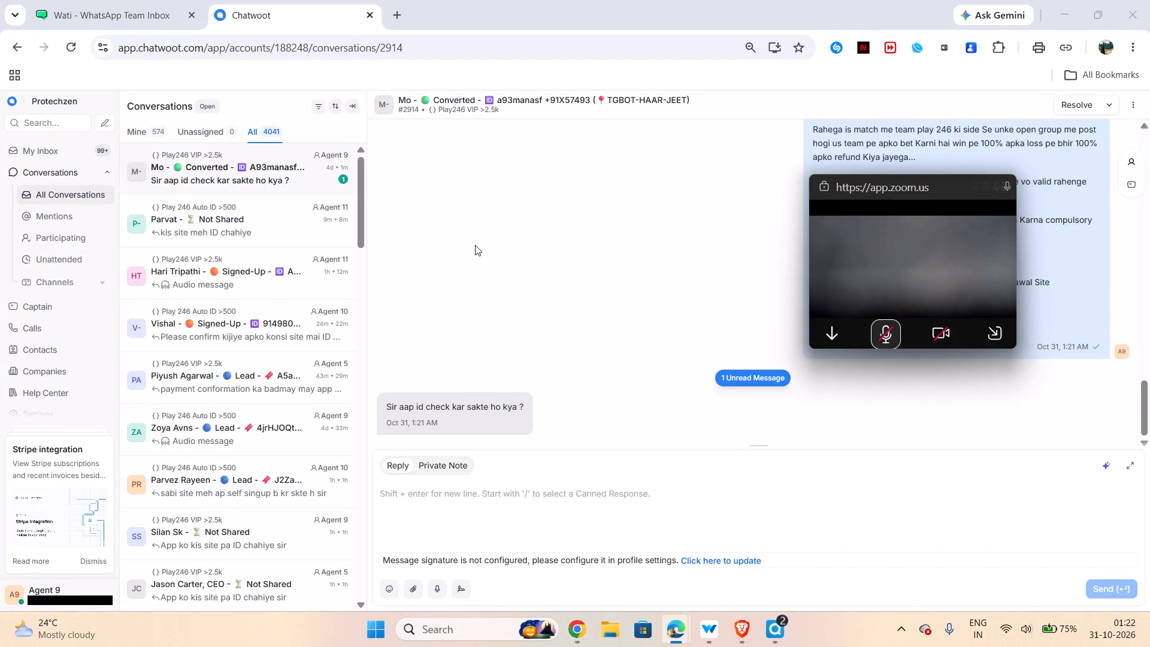
{"action": "left_click", "coordinate": [468, 486]}
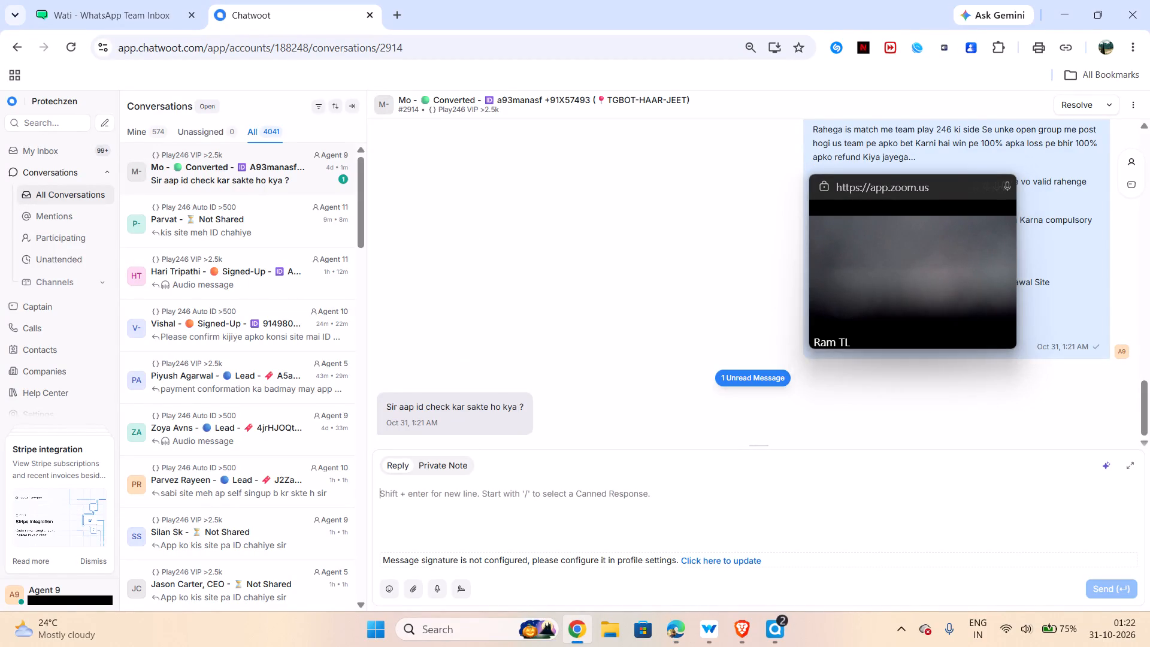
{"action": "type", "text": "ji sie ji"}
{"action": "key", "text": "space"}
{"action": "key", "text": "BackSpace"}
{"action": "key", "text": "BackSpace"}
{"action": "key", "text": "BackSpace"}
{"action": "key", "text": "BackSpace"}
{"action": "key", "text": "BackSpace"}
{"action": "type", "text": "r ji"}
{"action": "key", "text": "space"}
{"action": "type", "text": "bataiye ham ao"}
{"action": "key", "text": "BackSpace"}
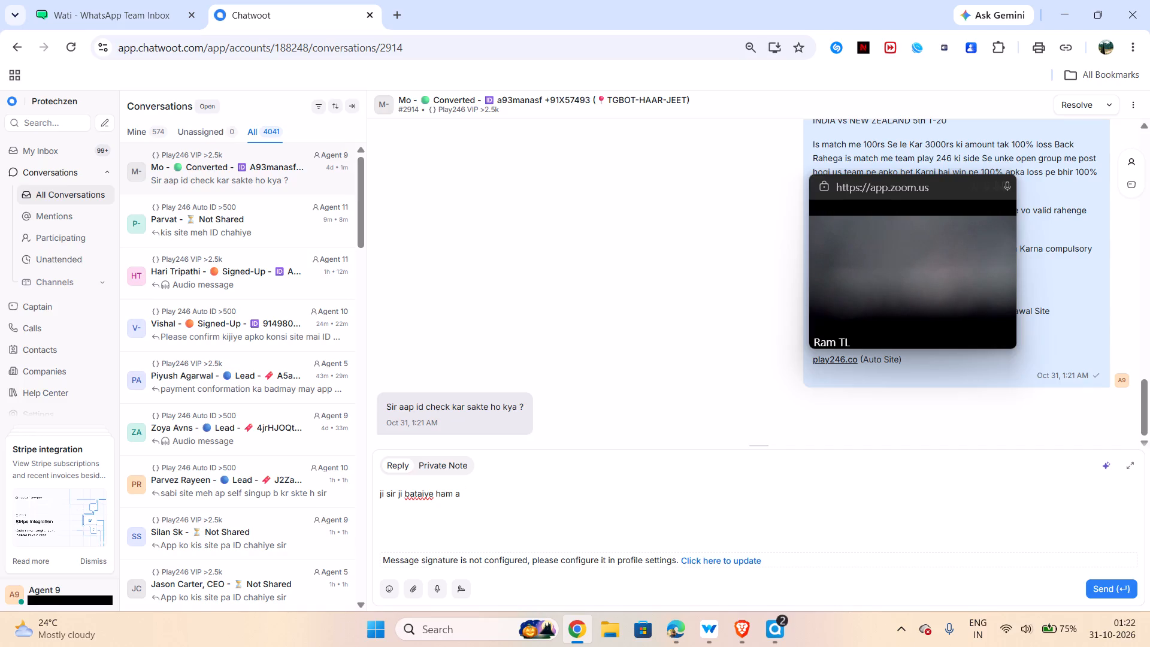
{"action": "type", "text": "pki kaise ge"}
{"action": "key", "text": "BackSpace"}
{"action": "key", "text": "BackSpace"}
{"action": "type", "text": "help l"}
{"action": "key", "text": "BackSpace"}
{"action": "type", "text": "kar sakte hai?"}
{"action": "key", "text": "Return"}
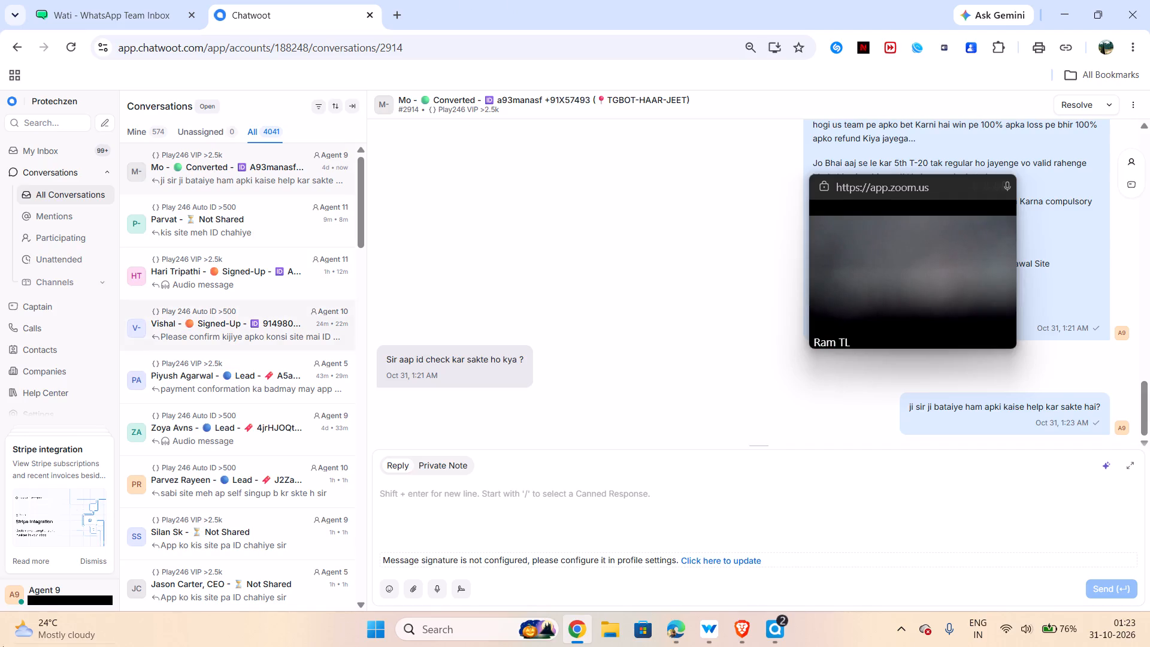
Read back through the history of conversation #2914 to the Oct 26 welcome message containing the customer's ID and login details.
{"action": "scroll", "coordinate": [298, 513], "scroll_direction": "up", "scroll_amount": 1}
{"action": "scroll", "coordinate": [520, 274], "scroll_direction": "up", "scroll_amount": 10}
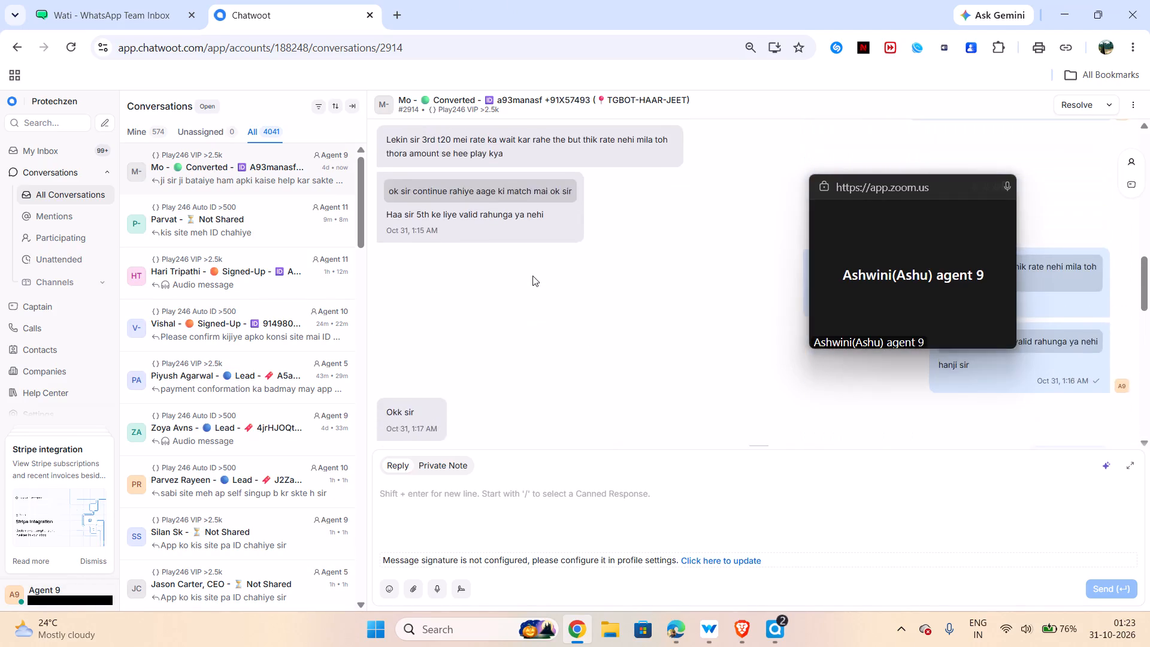
{"action": "scroll", "coordinate": [532, 276], "scroll_direction": "up", "scroll_amount": 11}
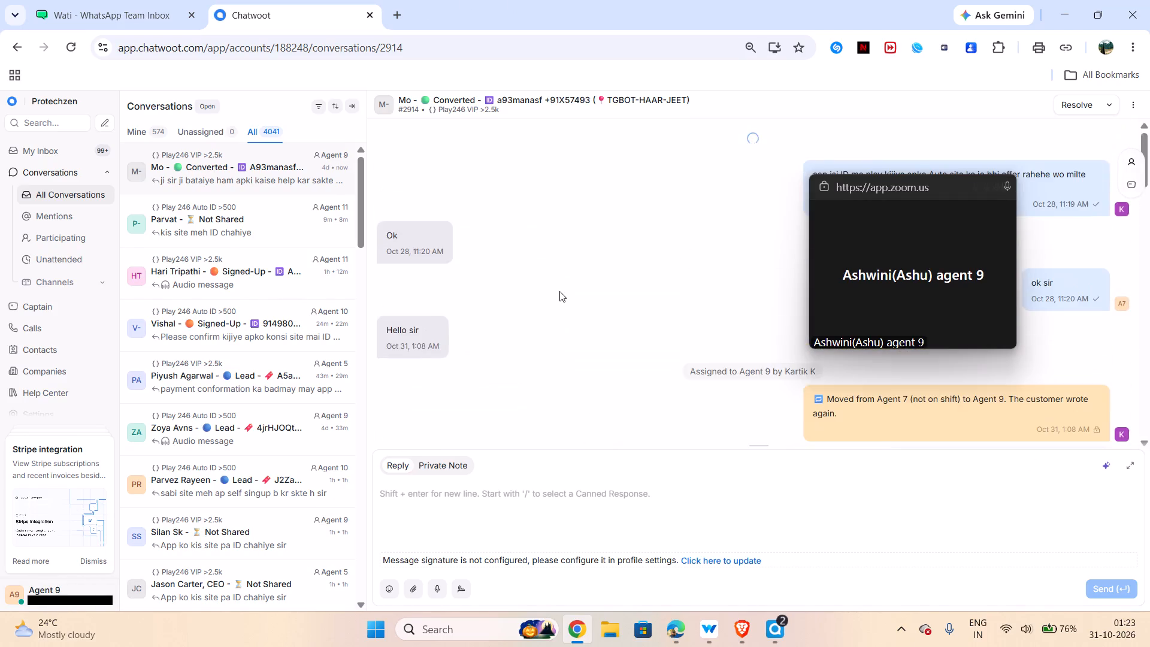
{"action": "scroll", "coordinate": [561, 291], "scroll_direction": "up", "scroll_amount": 4}
{"action": "scroll", "coordinate": [631, 323], "scroll_direction": "up", "scroll_amount": 4}
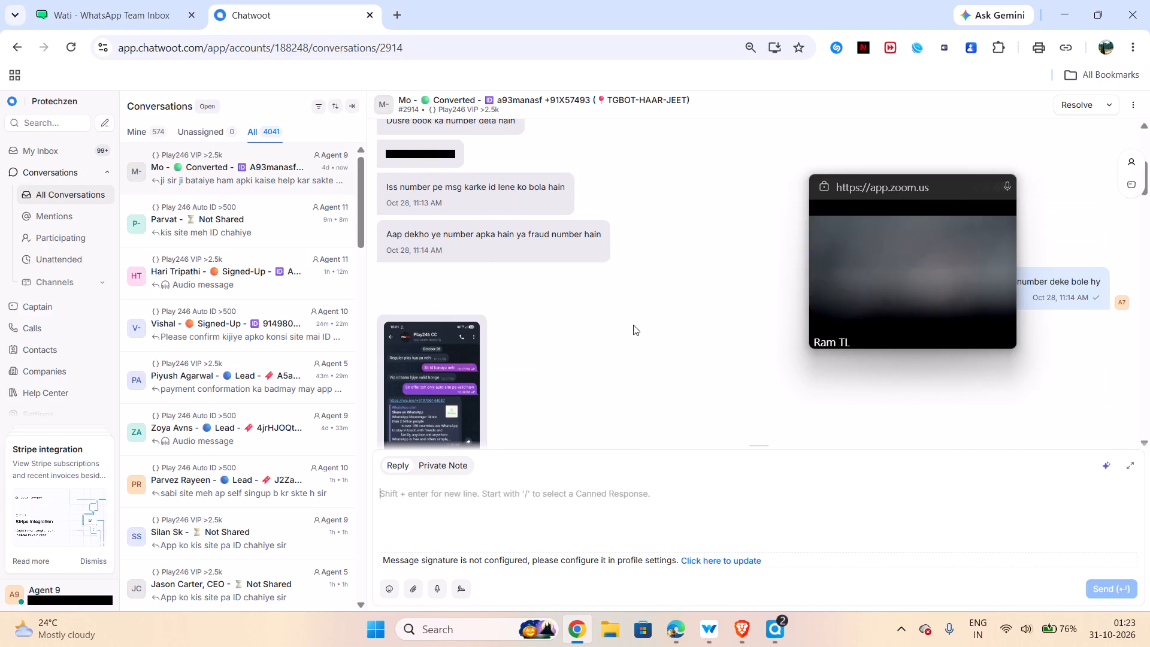
{"action": "scroll", "coordinate": [634, 325], "scroll_direction": "up", "scroll_amount": 2}
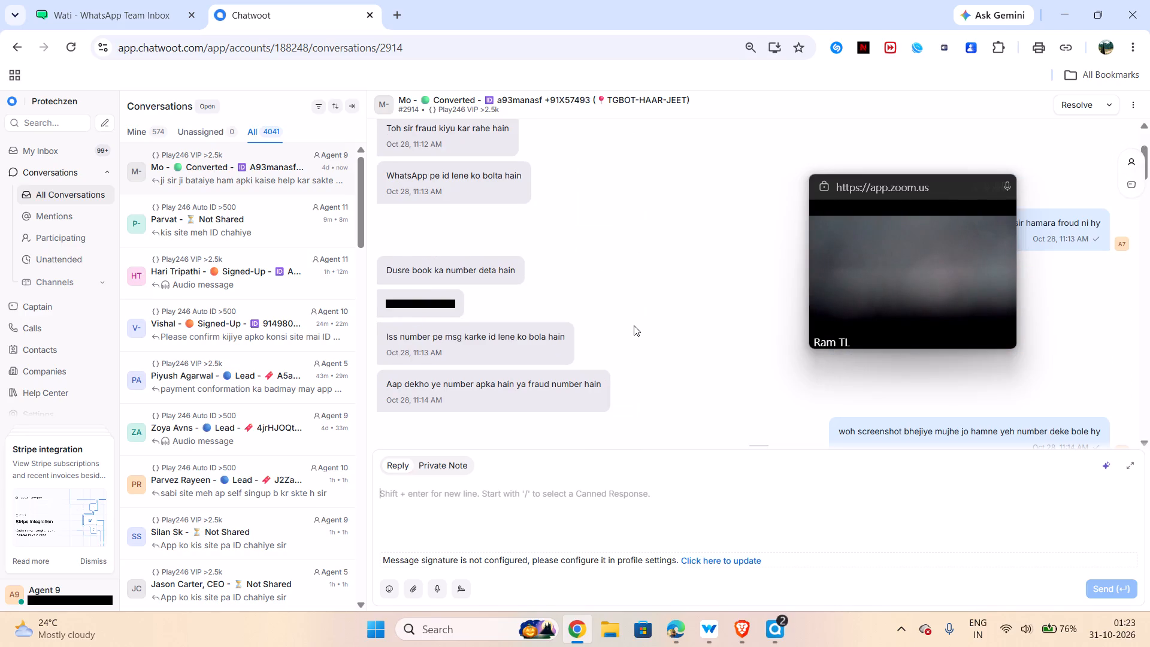
{"action": "scroll", "coordinate": [634, 325], "scroll_direction": "up", "scroll_amount": 6}
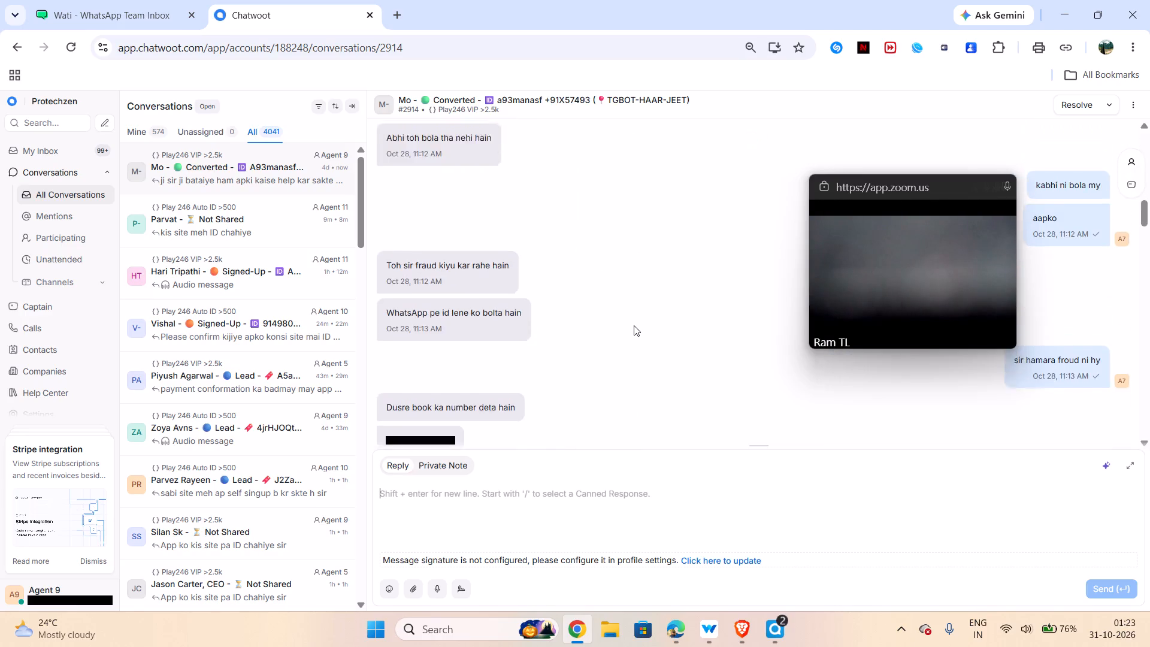
{"action": "scroll", "coordinate": [634, 325], "scroll_direction": "up", "scroll_amount": 20}
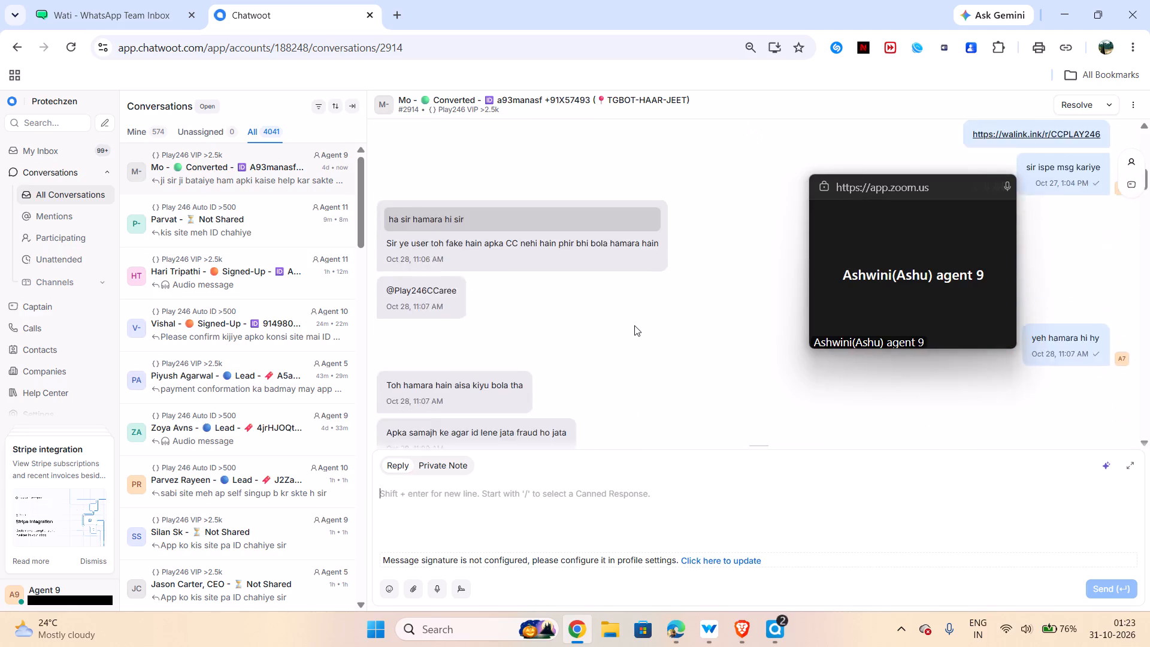
{"action": "scroll", "coordinate": [634, 325], "scroll_direction": "up", "scroll_amount": 19}
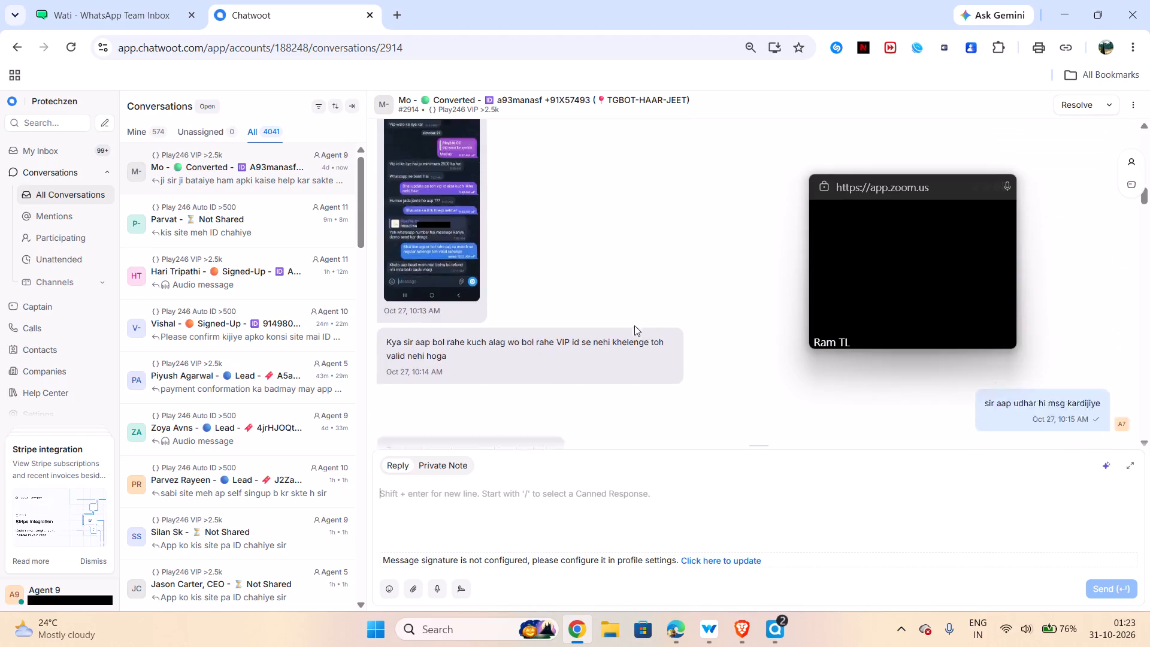
{"action": "scroll", "coordinate": [634, 325], "scroll_direction": "down", "scroll_amount": 5}
{"action": "scroll", "coordinate": [634, 325], "scroll_direction": "up", "scroll_amount": 18}
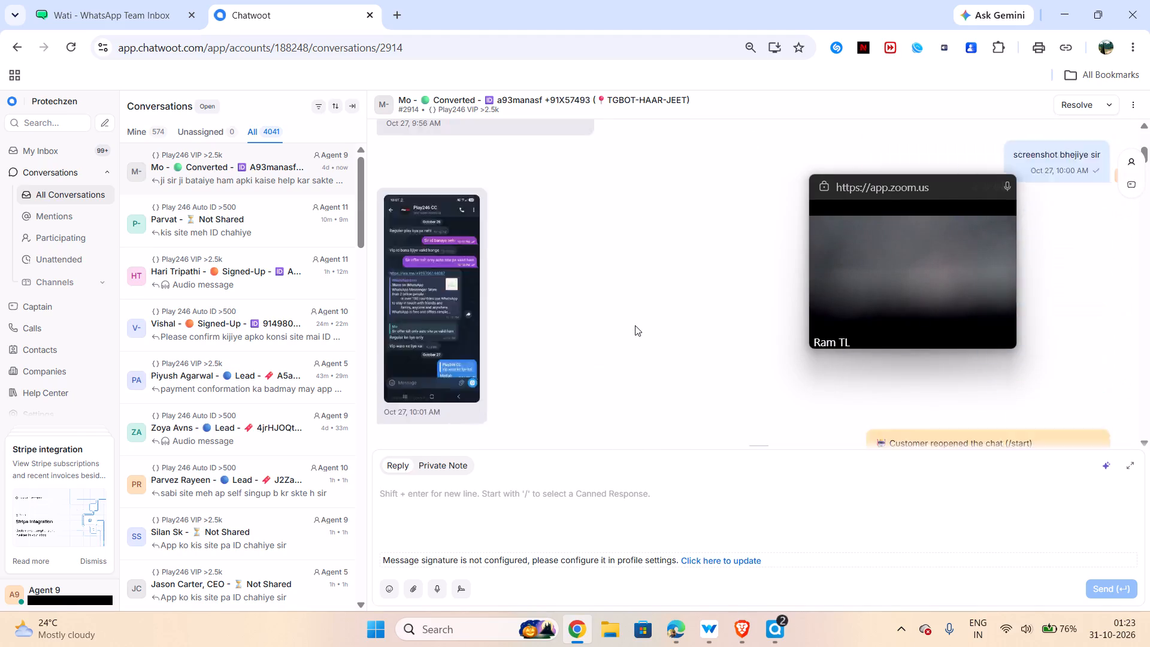
{"action": "scroll", "coordinate": [635, 325], "scroll_direction": "up", "scroll_amount": 13}
{"action": "scroll", "coordinate": [637, 325], "scroll_direction": "up", "scroll_amount": 17}
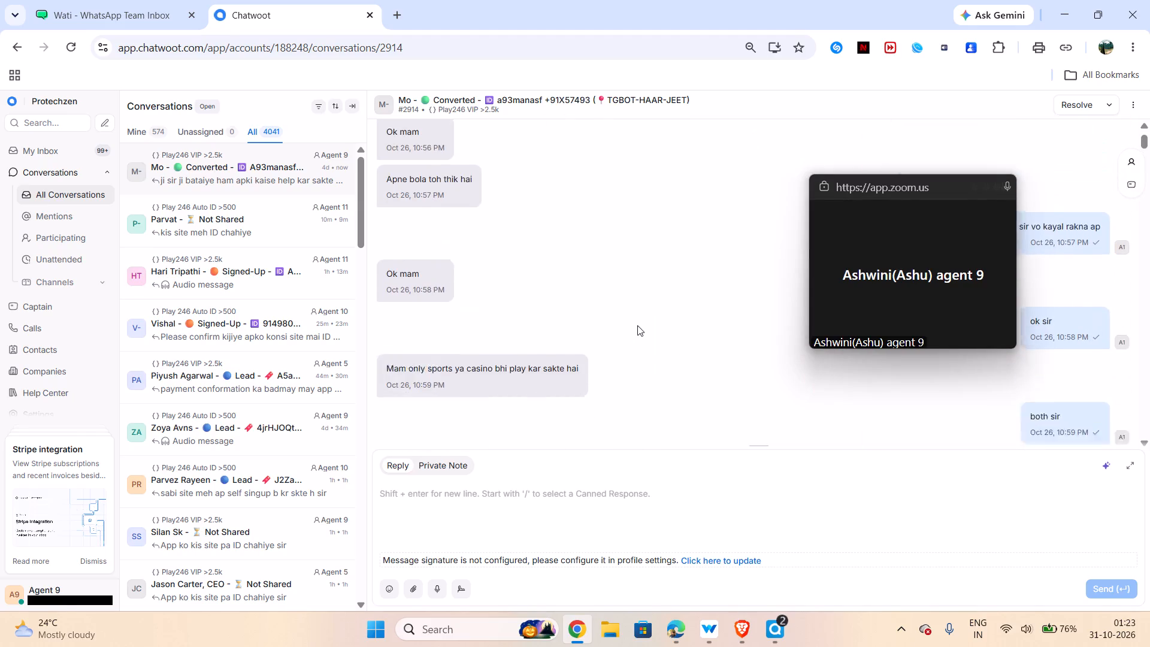
{"action": "scroll", "coordinate": [637, 325], "scroll_direction": "up", "scroll_amount": 15}
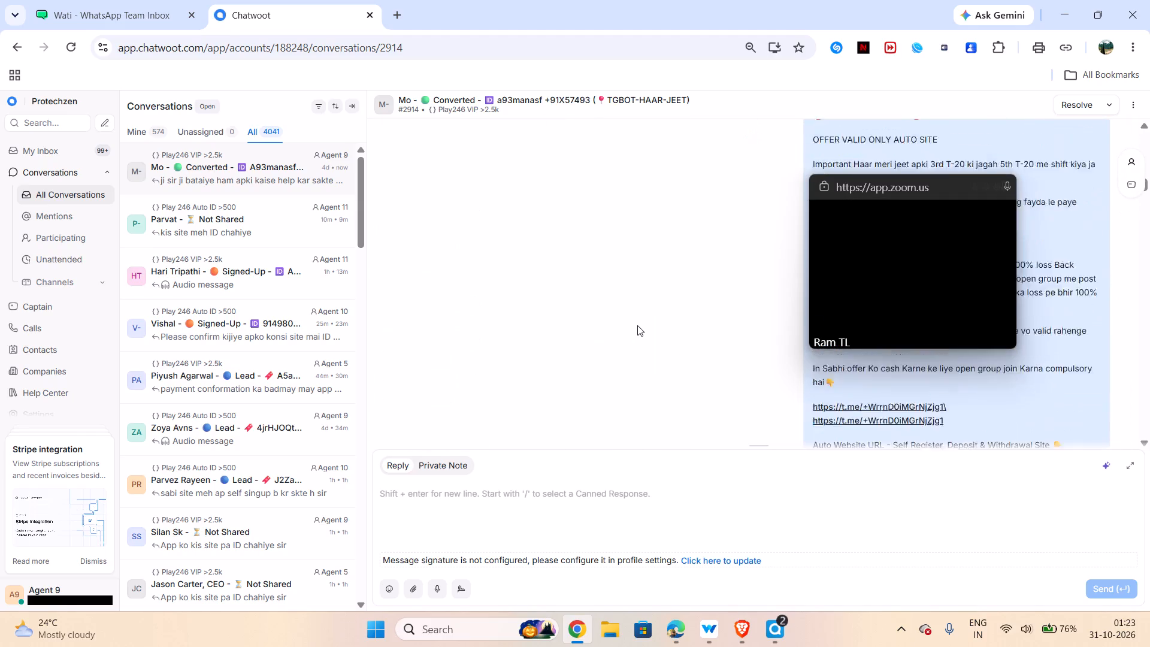
{"action": "scroll", "coordinate": [637, 325], "scroll_direction": "up", "scroll_amount": 9}
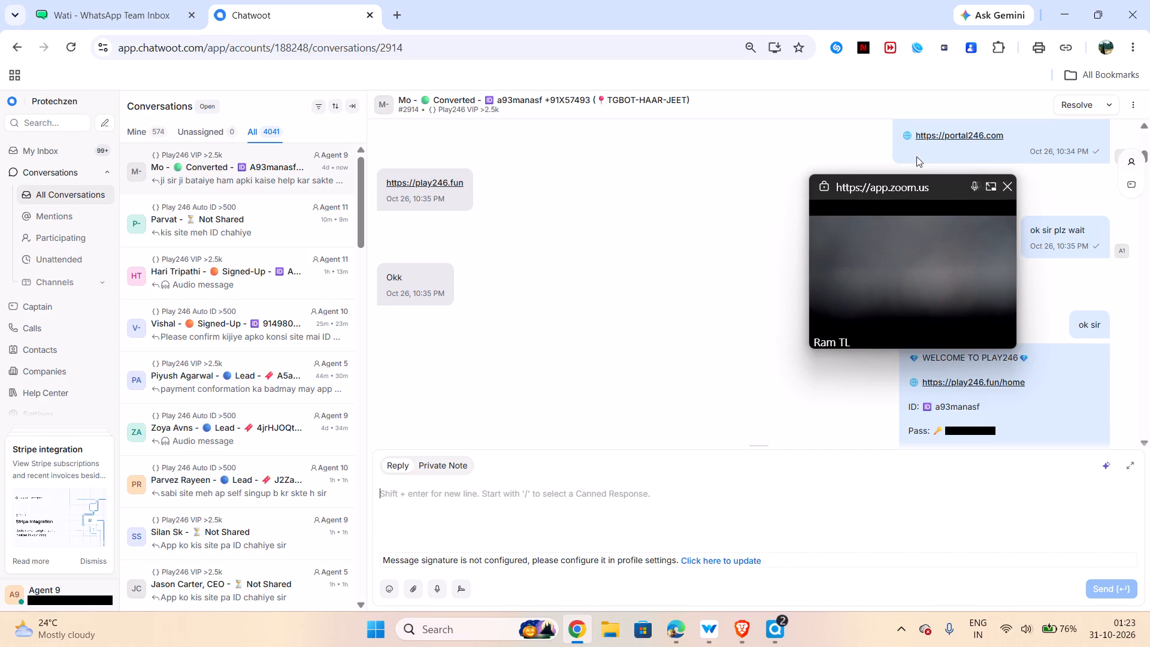
Move the floating Zoom window off the agents' messages in the conversation.
{"action": "left_click_drag", "start_coordinate": [913, 198], "coordinate": [567, 202]}
Review the conversation from the Oct 27 messages down to the latest reply.
{"action": "scroll", "coordinate": [1039, 298], "scroll_direction": "down", "scroll_amount": 1}
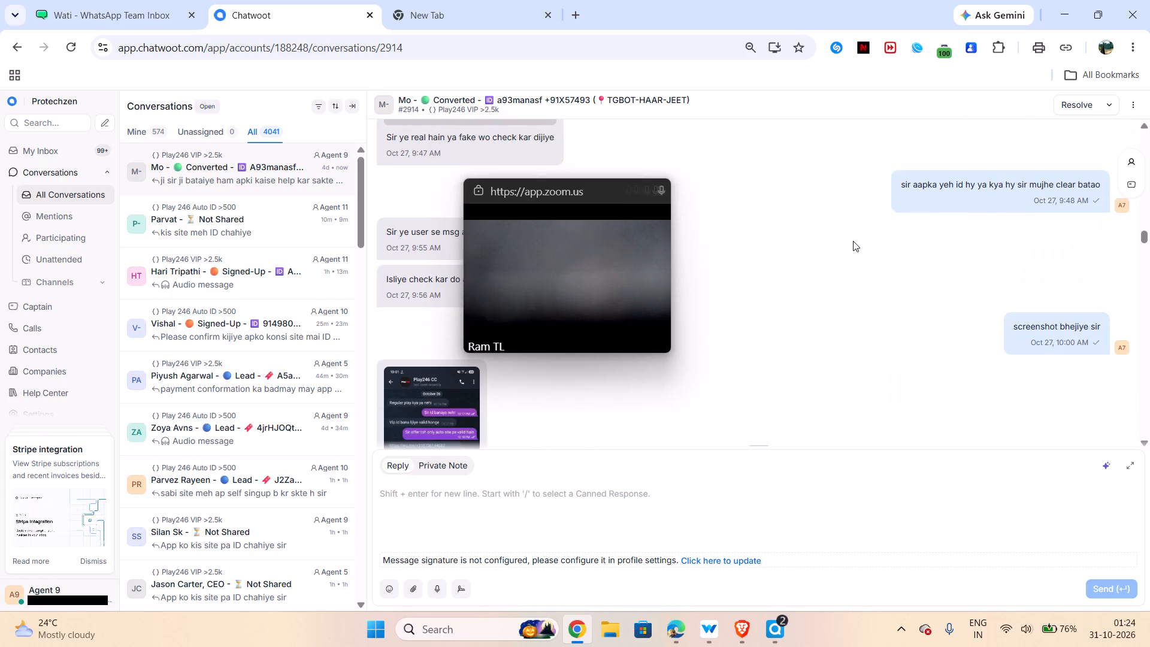
{"action": "scroll", "coordinate": [853, 241], "scroll_direction": "down", "scroll_amount": 1}
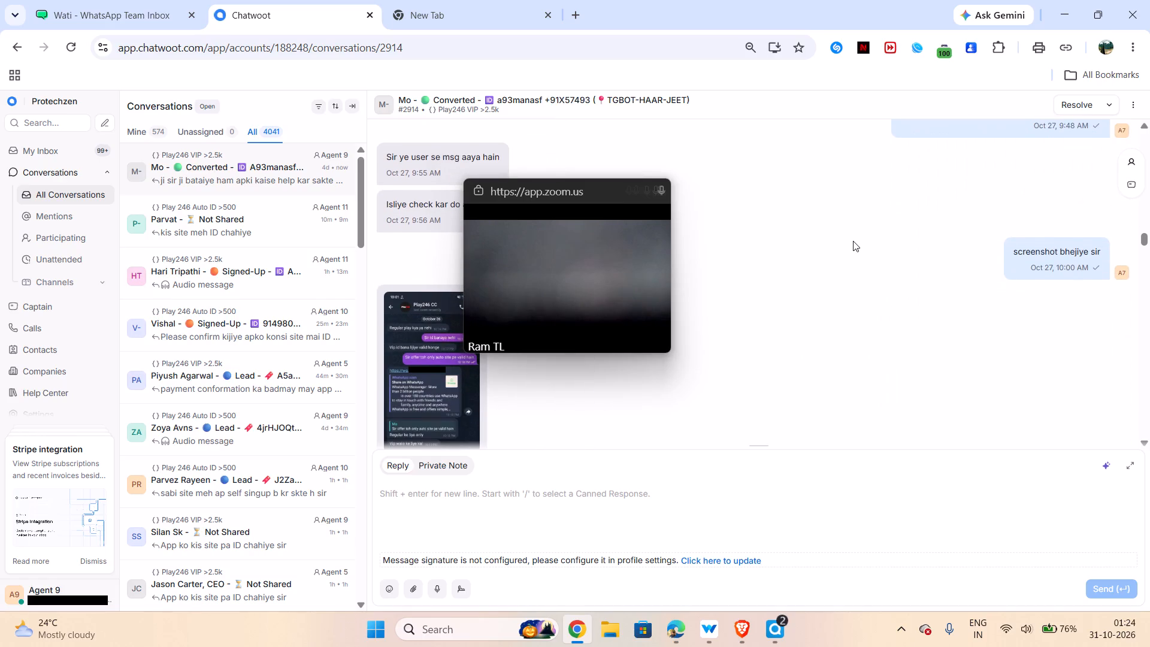
{"action": "scroll", "coordinate": [853, 241], "scroll_direction": "down", "scroll_amount": 10}
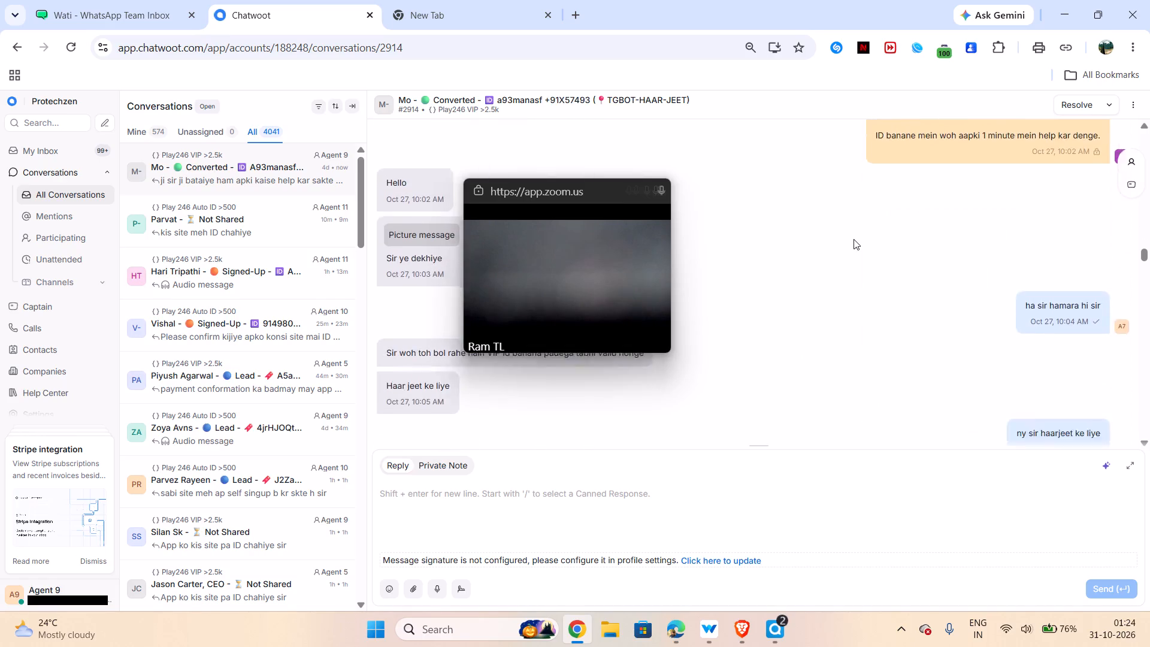
{"action": "scroll", "coordinate": [854, 239], "scroll_direction": "down", "scroll_amount": 18}
{"action": "scroll", "coordinate": [873, 272], "scroll_direction": "down", "scroll_amount": 18}
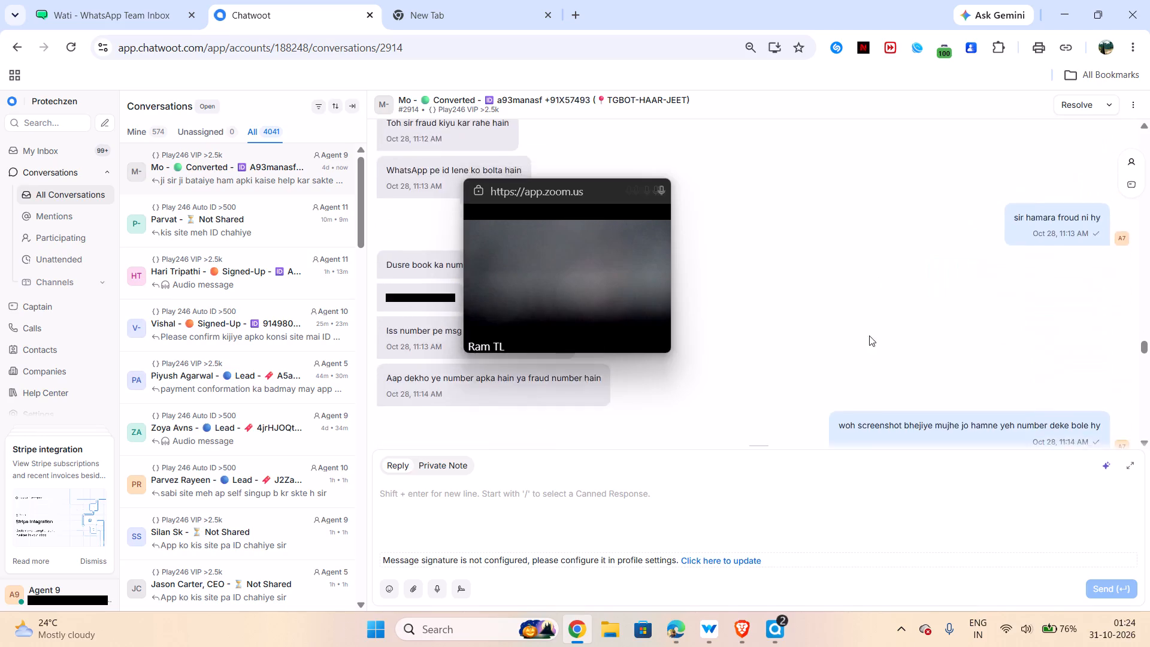
{"action": "scroll", "coordinate": [869, 335], "scroll_direction": "down", "scroll_amount": 12}
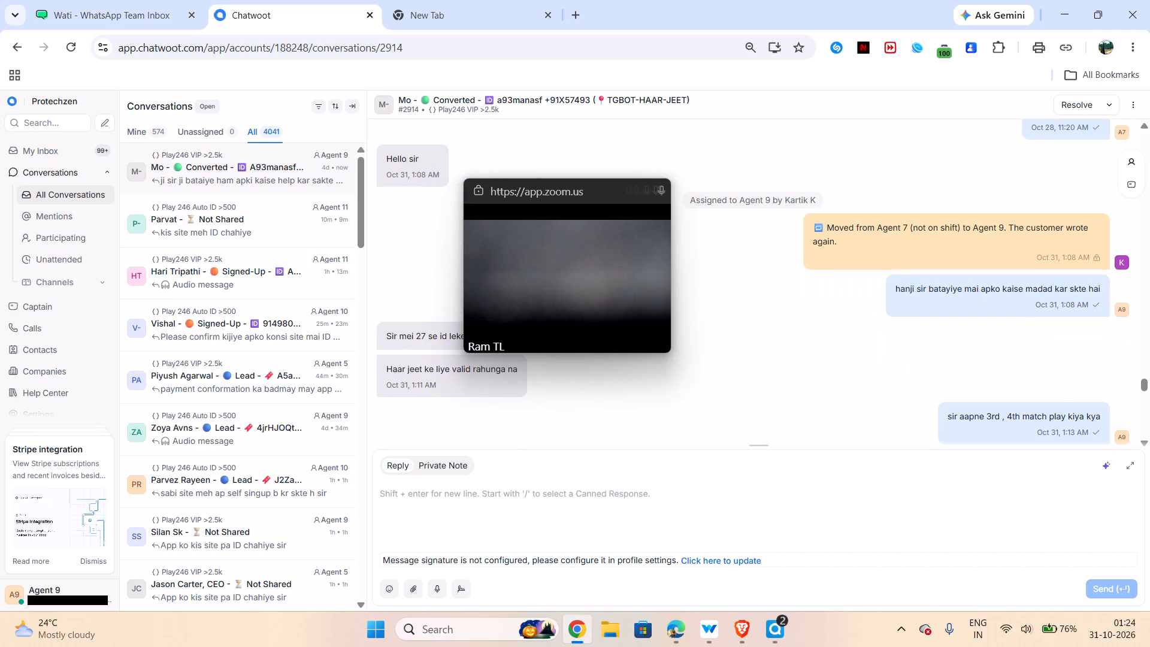
{"action": "left_click", "coordinate": [1144, 436]}
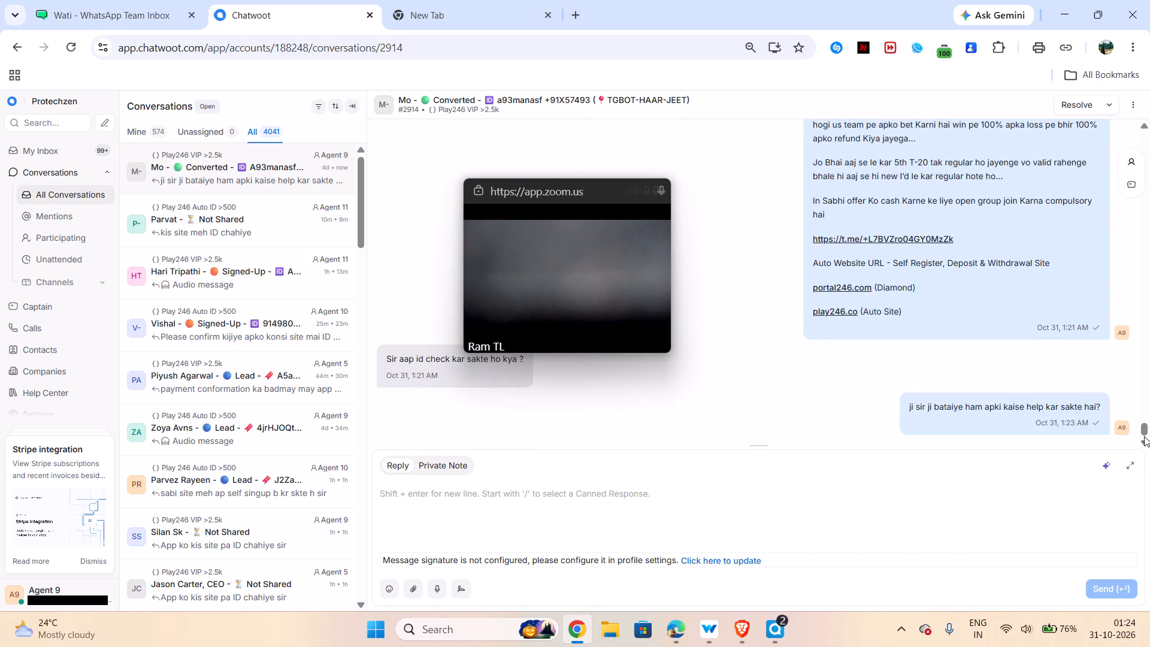
Copy only the customer's ID from the welcome-message text pasted in the new tab.
{"action": "left_click", "coordinate": [464, 0]}
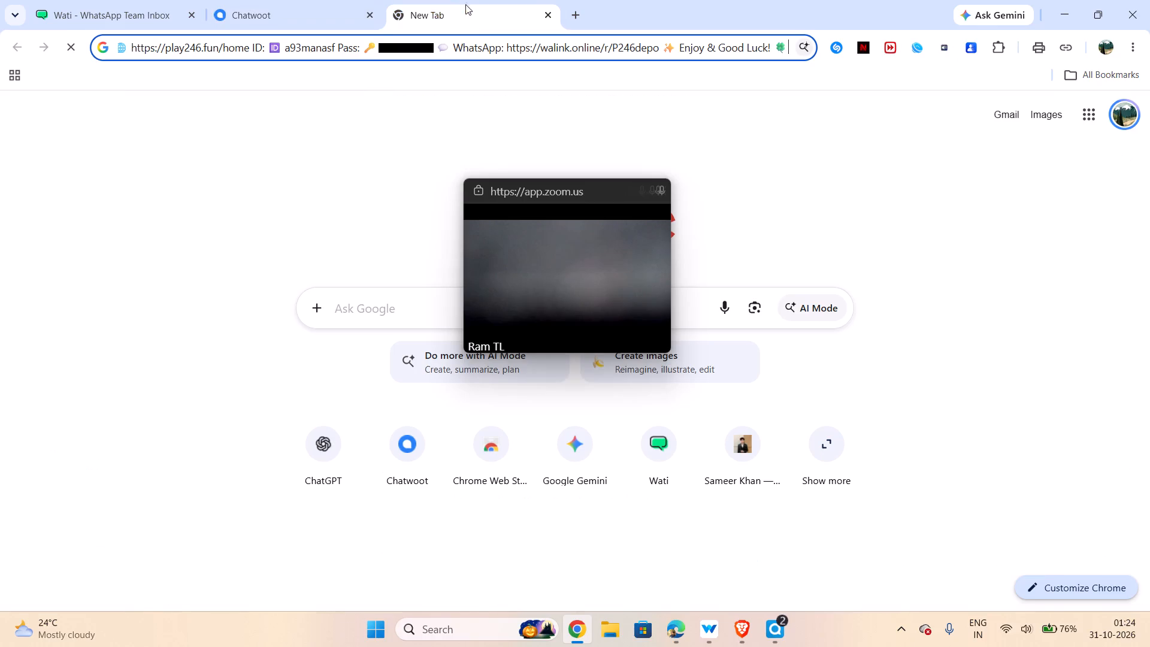
{"action": "double_click", "coordinate": [312, 49]}
{"action": "key", "text": "ctrl+c"}
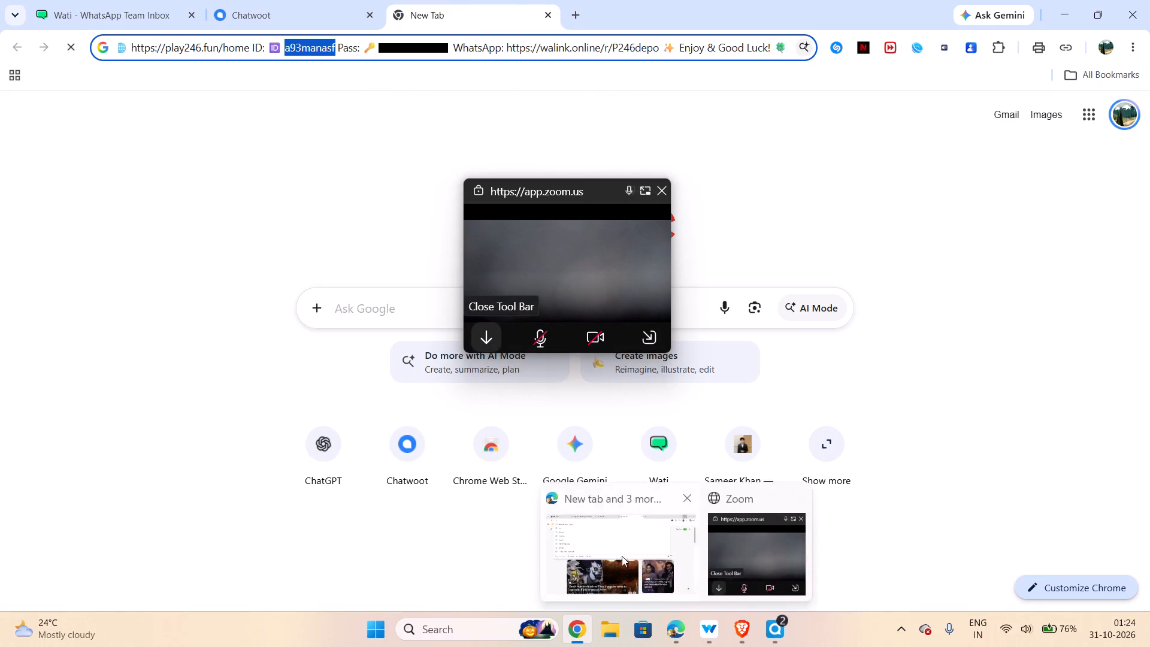
Switch to the Play 246 CRM in Microsoft Edge and search the sales leads for the copied customer ID.
{"action": "left_click", "coordinate": [622, 556]}
{"action": "left_click", "coordinate": [413, 0]}
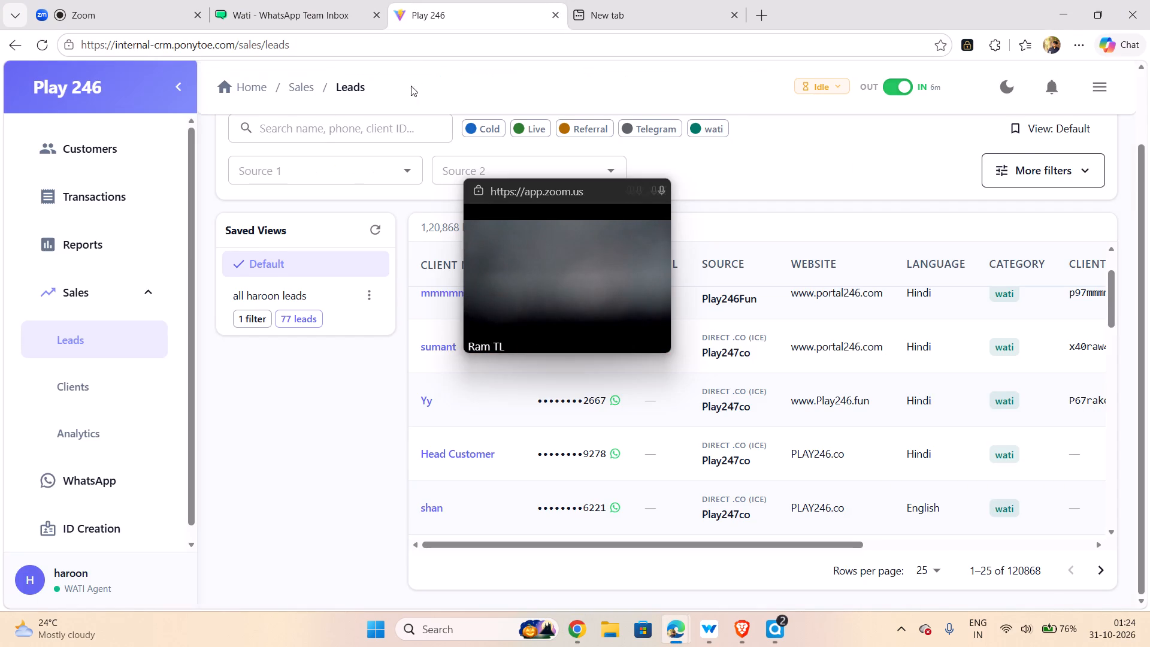
{"action": "scroll", "coordinate": [311, 220], "scroll_direction": "up", "scroll_amount": 4}
{"action": "left_click", "coordinate": [311, 216]}
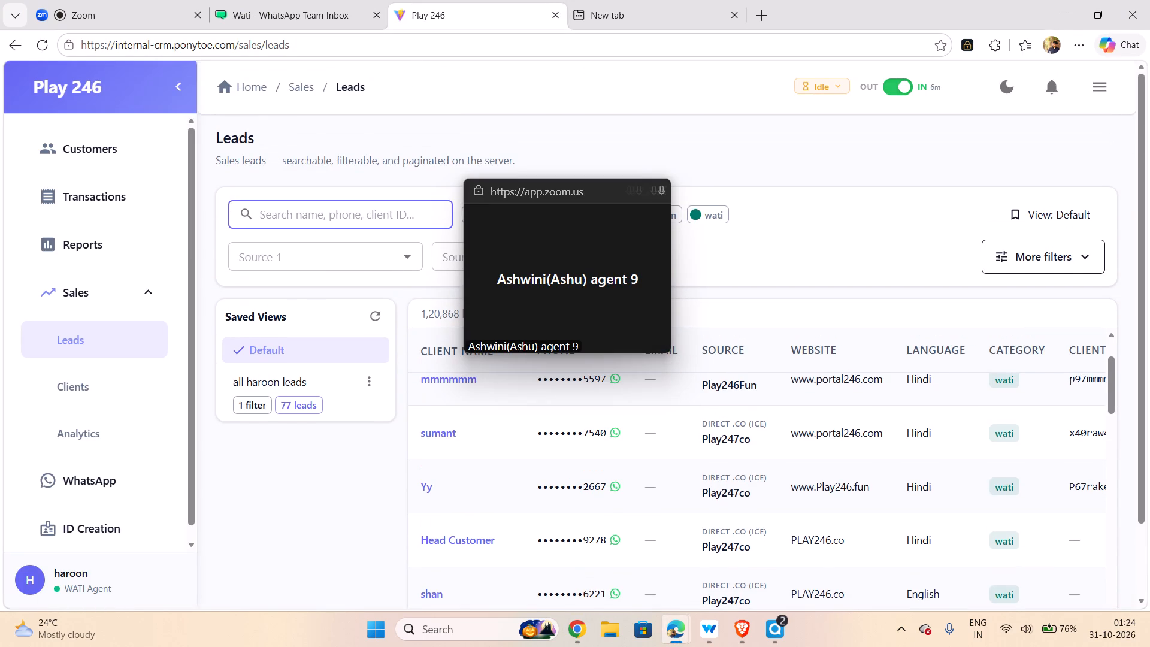
{"action": "key", "text": "ctrl+v"}
{"action": "left_click", "coordinate": [252, 297]}
{"action": "scroll", "coordinate": [408, 298], "scroll_direction": "down", "scroll_amount": 2}
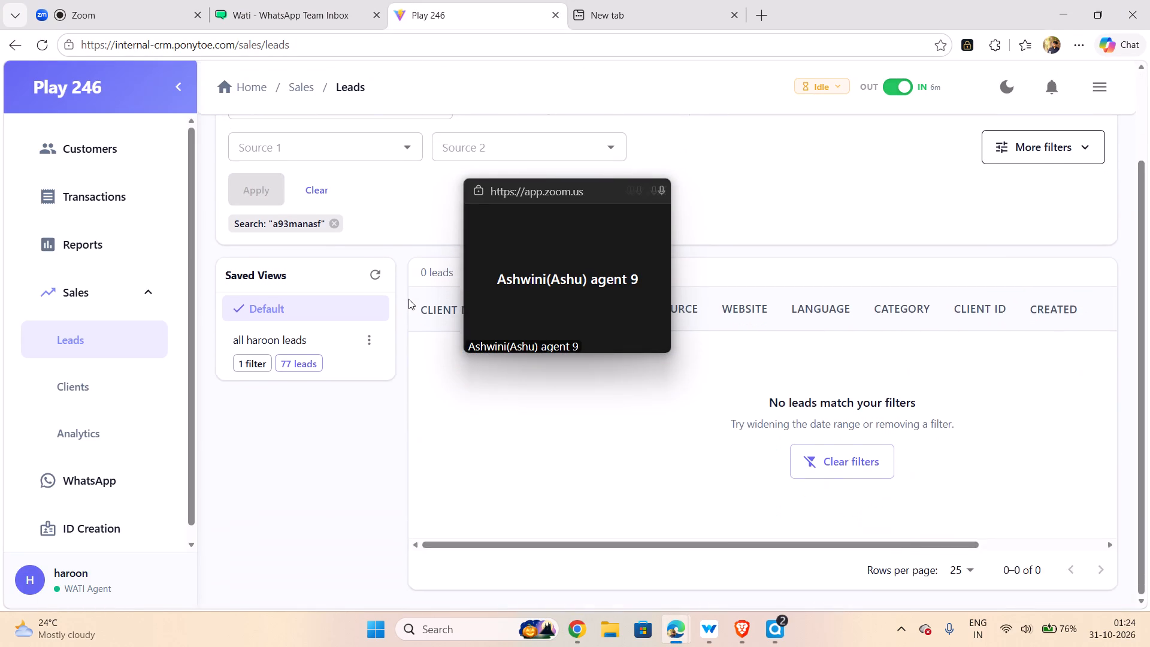
Filter My Customers by the copied customer ID in place of the previous search, and examine the matching row's deposit, withdrawal and last-activity columns.
{"action": "scroll", "coordinate": [408, 299], "scroll_direction": "up", "scroll_amount": 1}
{"action": "left_click", "coordinate": [52, 147]}
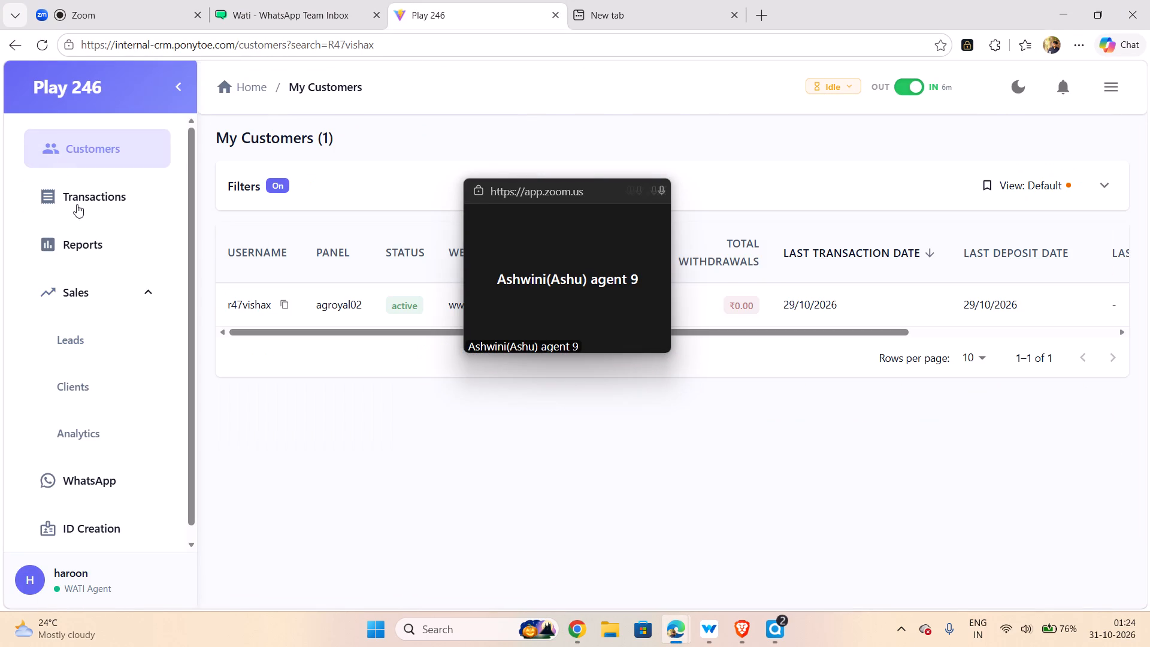
{"action": "left_click", "coordinate": [379, 194]}
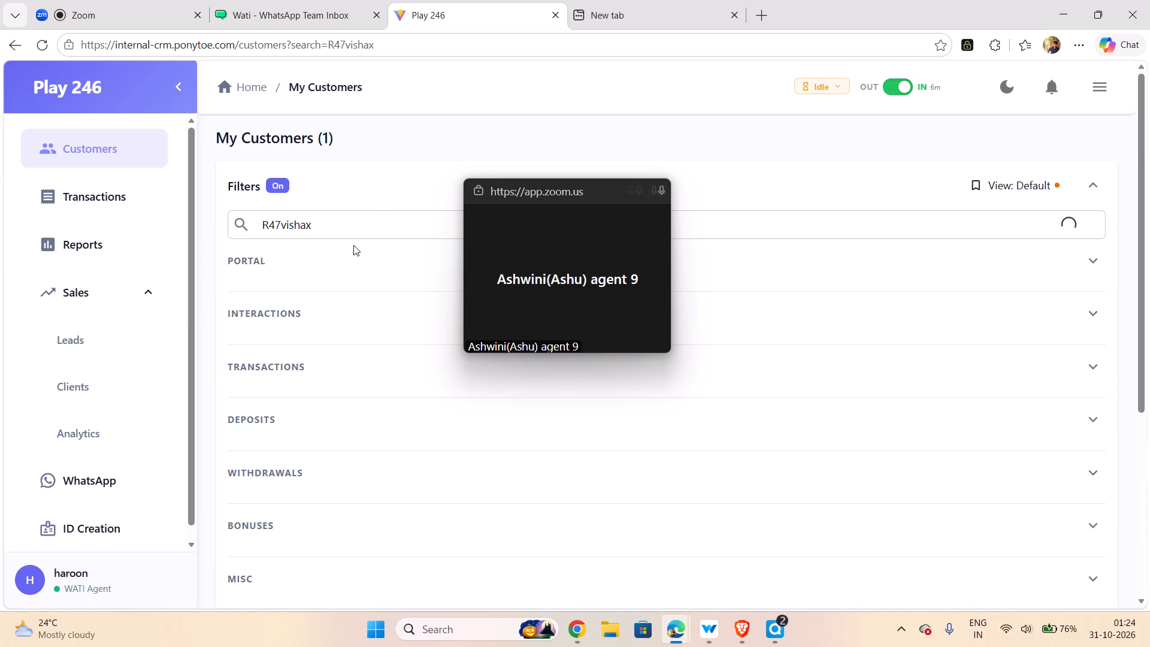
{"action": "double_click", "coordinate": [350, 231]}
{"action": "key", "text": "ctrl+v"}
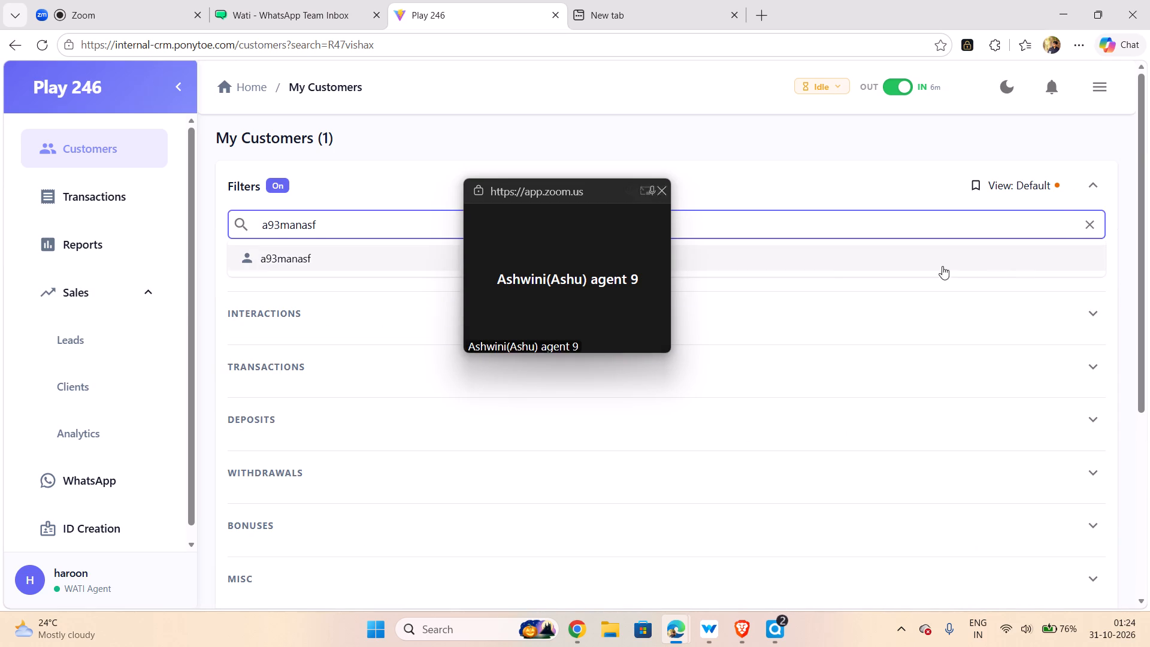
{"action": "scroll", "coordinate": [471, 304], "scroll_direction": "down", "scroll_amount": 5}
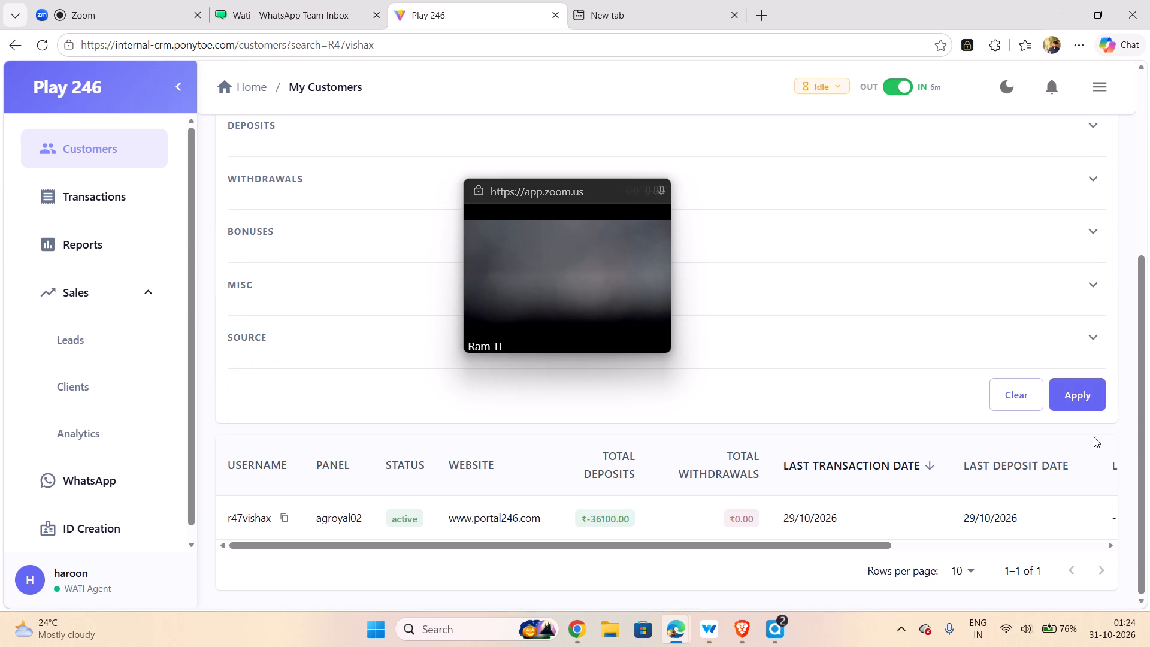
{"action": "left_click", "coordinate": [1079, 394]}
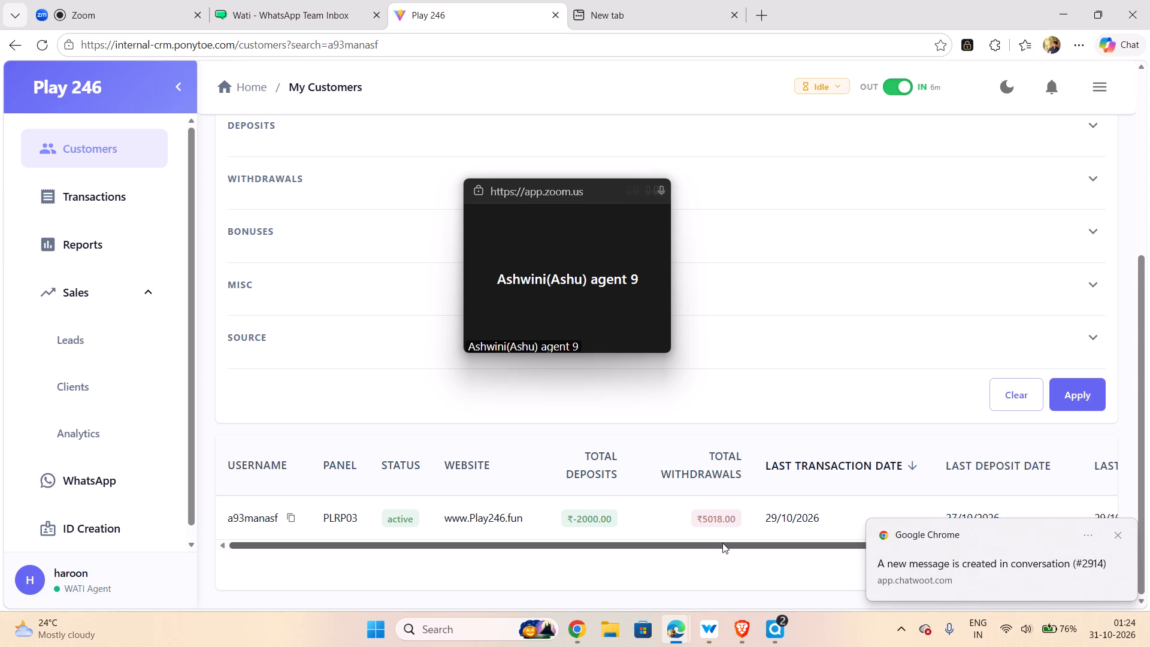
{"action": "left_click_drag", "start_coordinate": [722, 543], "coordinate": [845, 546]}
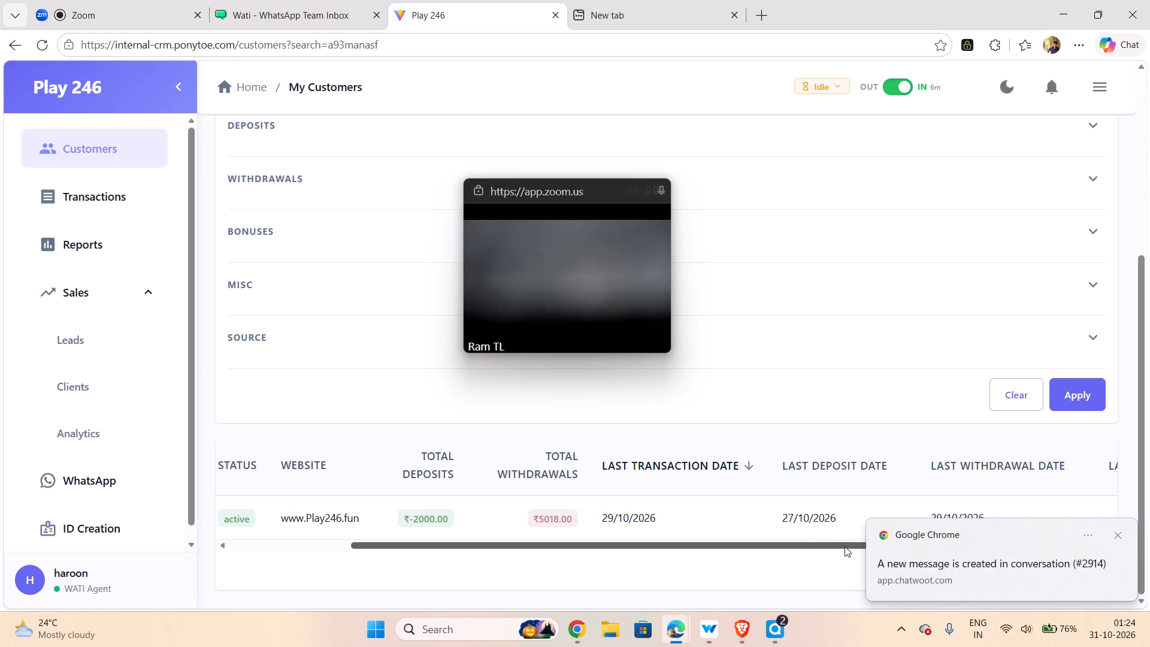
{"action": "left_click_drag", "start_coordinate": [845, 546], "coordinate": [934, 543]}
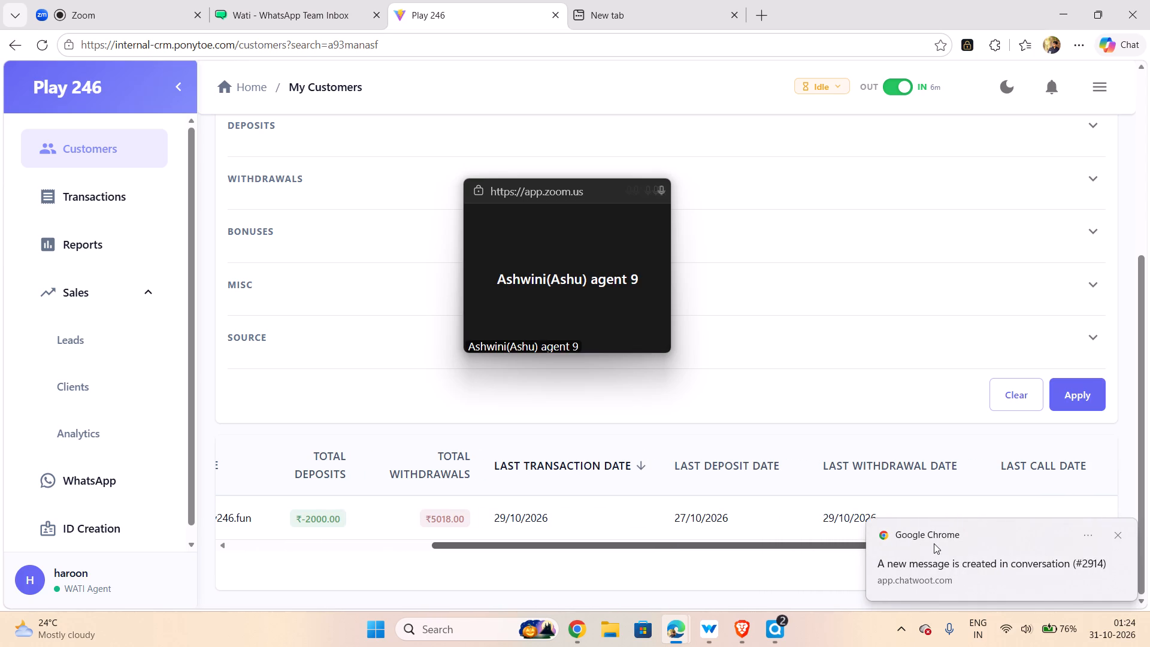
{"action": "left_click_drag", "start_coordinate": [934, 543], "coordinate": [752, 567]}
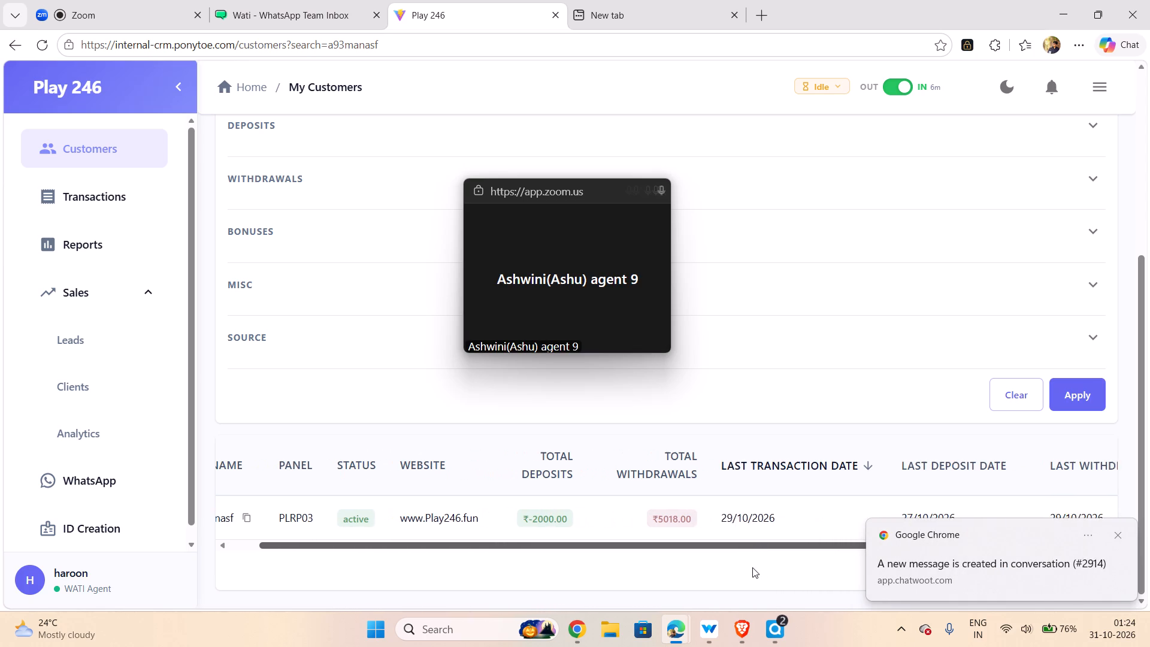
Examine the remaining activity-date columns of the customer's row and open the customer's details page.
{"action": "left_click_drag", "start_coordinate": [752, 567], "coordinate": [942, 561]}
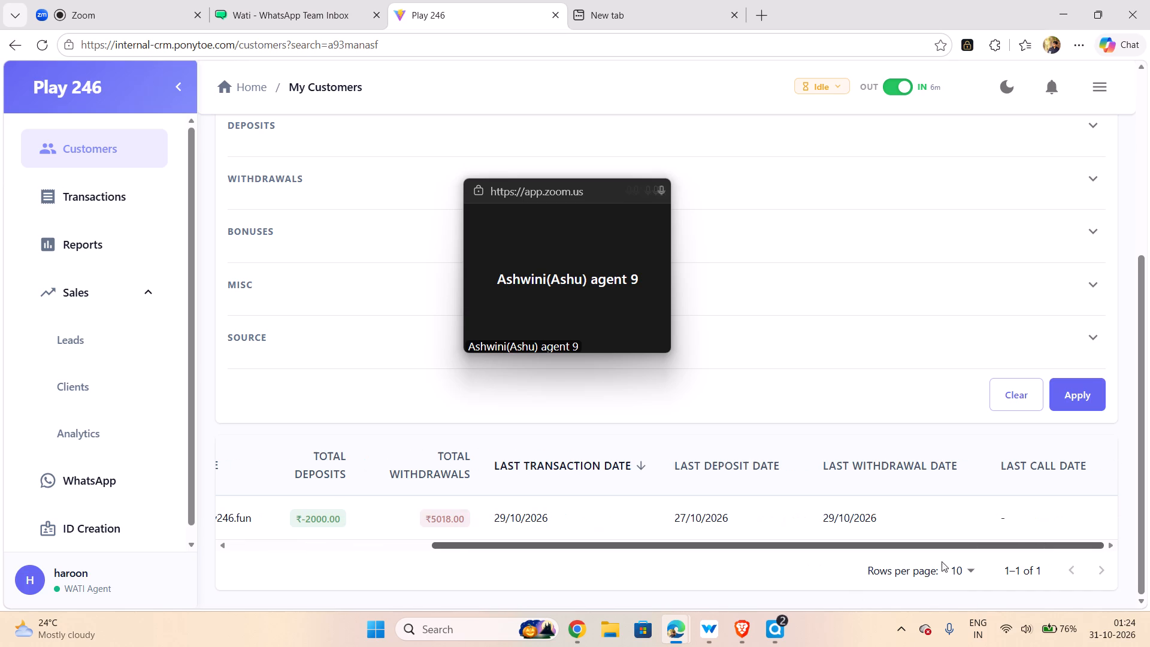
{"action": "left_click_drag", "start_coordinate": [942, 561], "coordinate": [995, 559]}
{"action": "left_click", "coordinate": [863, 520]}
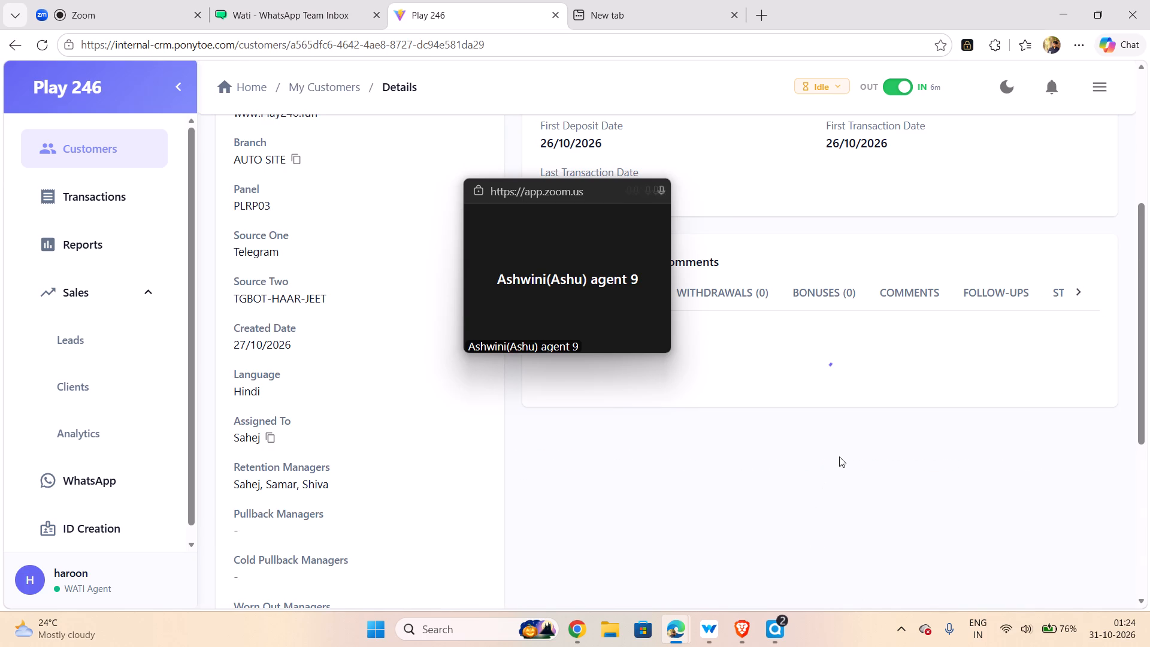
Switch back to Chatwoot conversation #2914 in Google Chrome and send the reply "kyu sir ji?".
{"action": "left_click", "coordinate": [585, 620]}
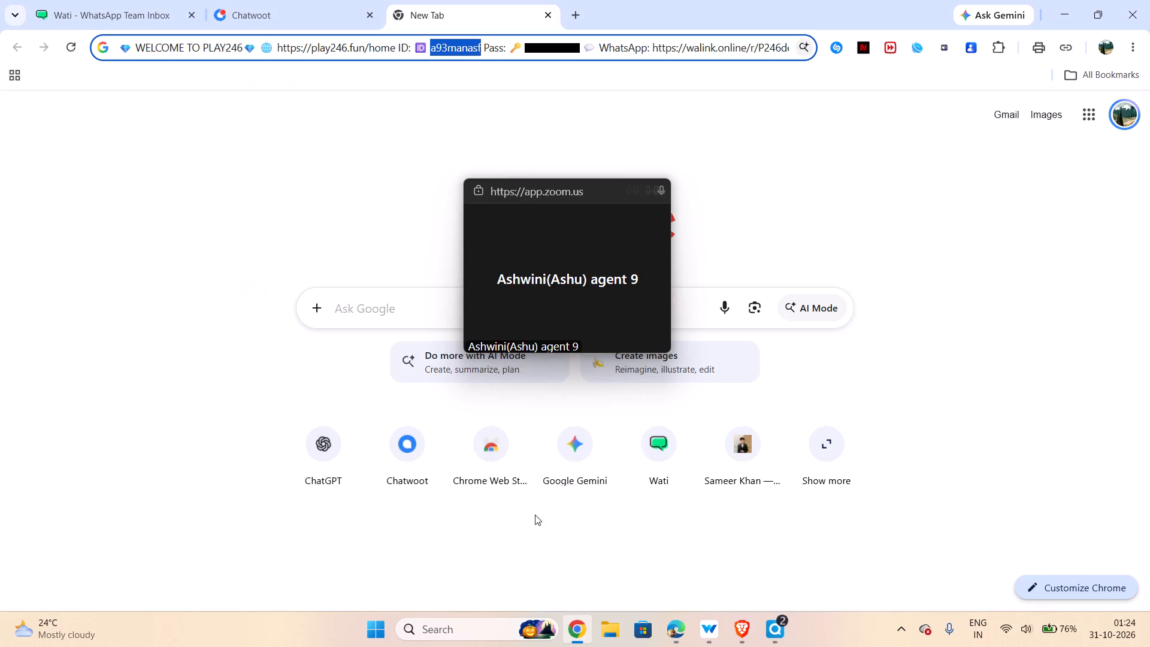
{"action": "left_click", "coordinate": [332, 0]}
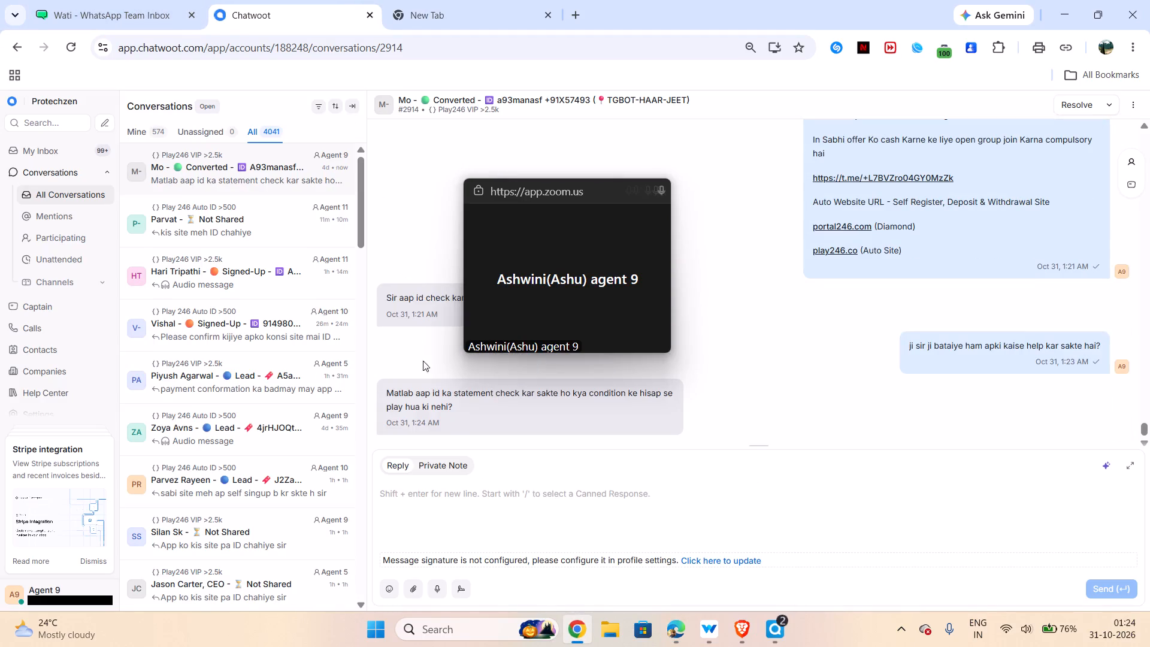
{"action": "scroll", "coordinate": [453, 456], "scroll_direction": "down", "scroll_amount": 2}
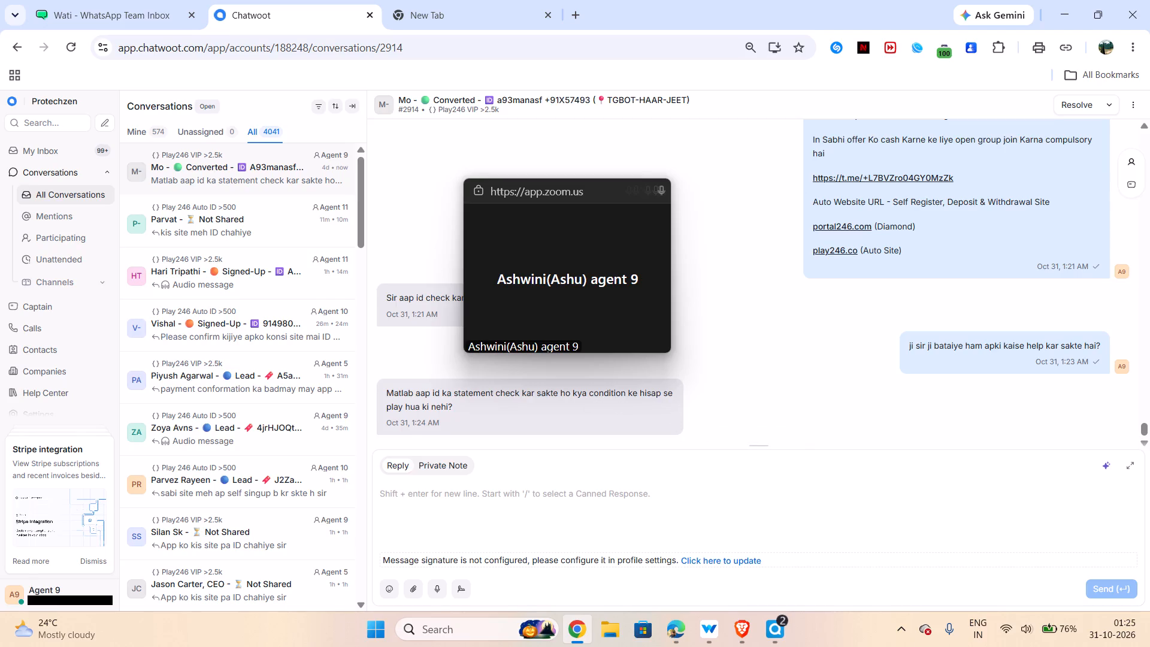
{"action": "left_click", "coordinate": [503, 513]}
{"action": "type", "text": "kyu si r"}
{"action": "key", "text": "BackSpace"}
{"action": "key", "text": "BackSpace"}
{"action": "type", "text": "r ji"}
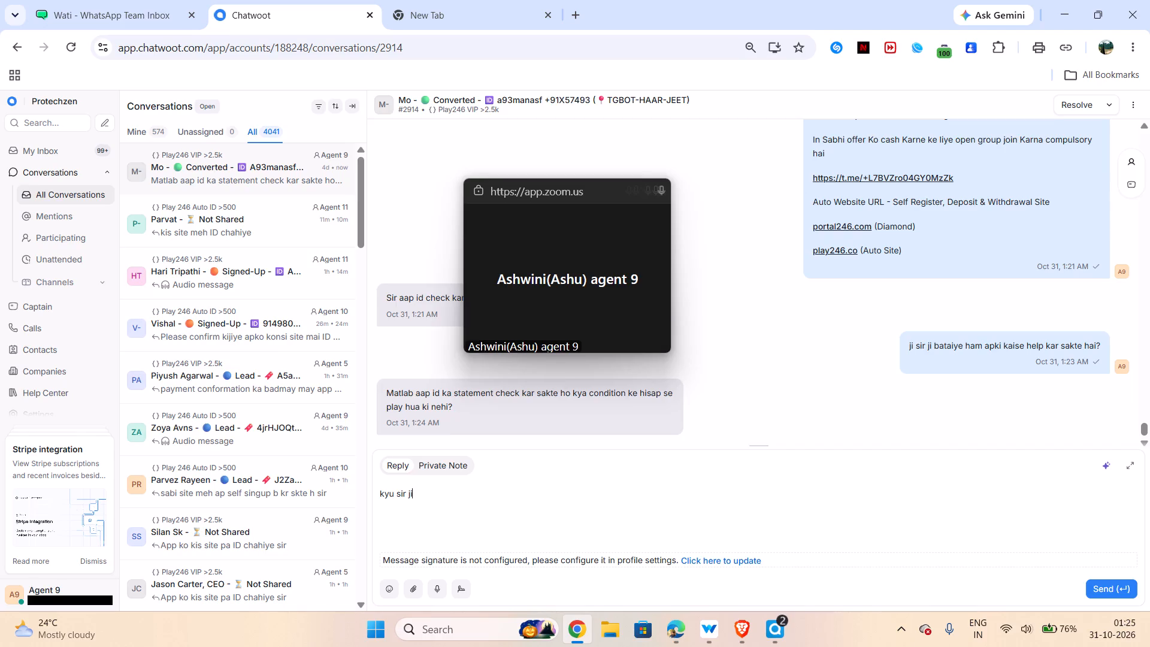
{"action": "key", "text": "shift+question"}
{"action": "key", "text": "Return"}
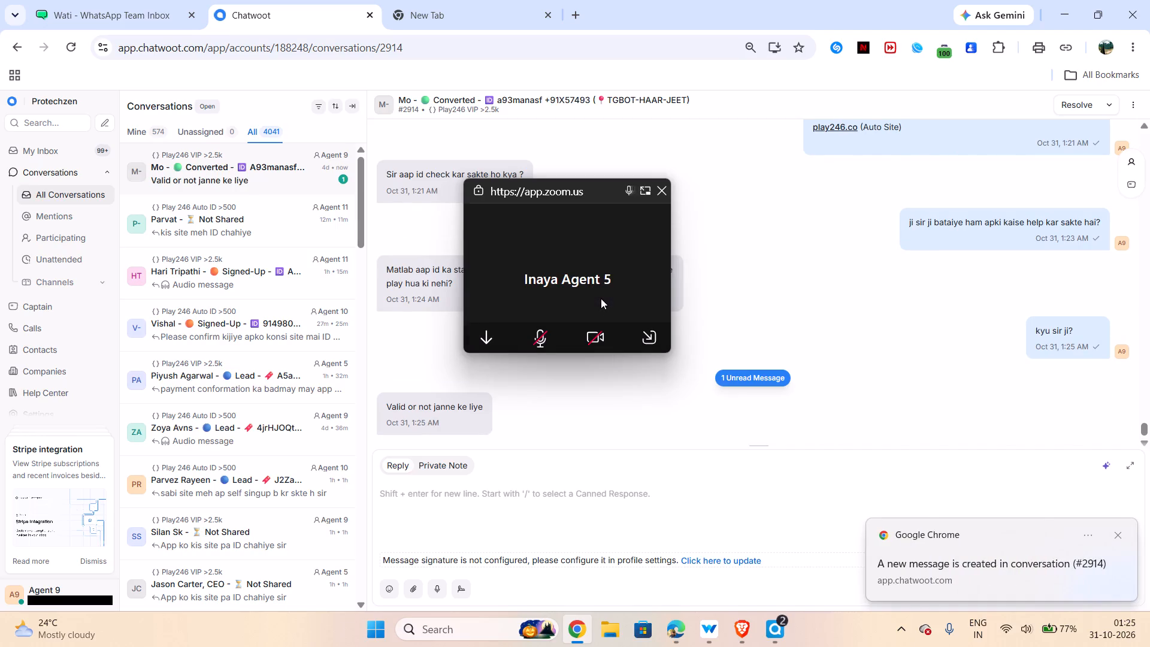
Send the customer the reply "haar jeet me valid hai ya nahi ap yahi jaanna chahte ho na sir?".
{"action": "left_click", "coordinate": [481, 497]}
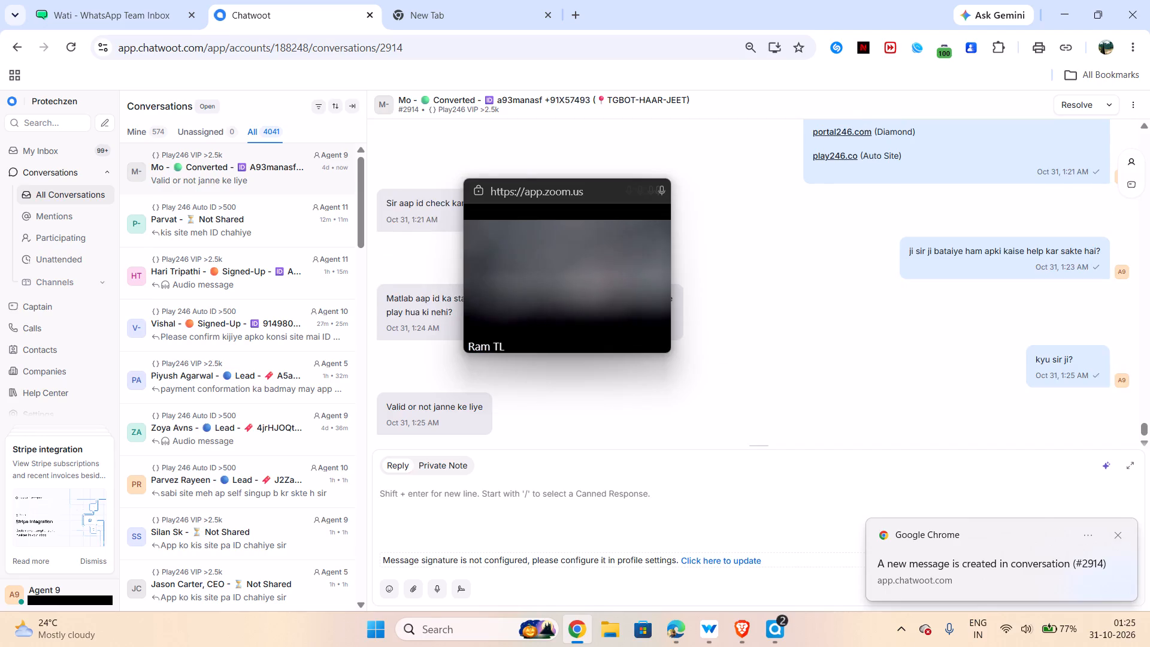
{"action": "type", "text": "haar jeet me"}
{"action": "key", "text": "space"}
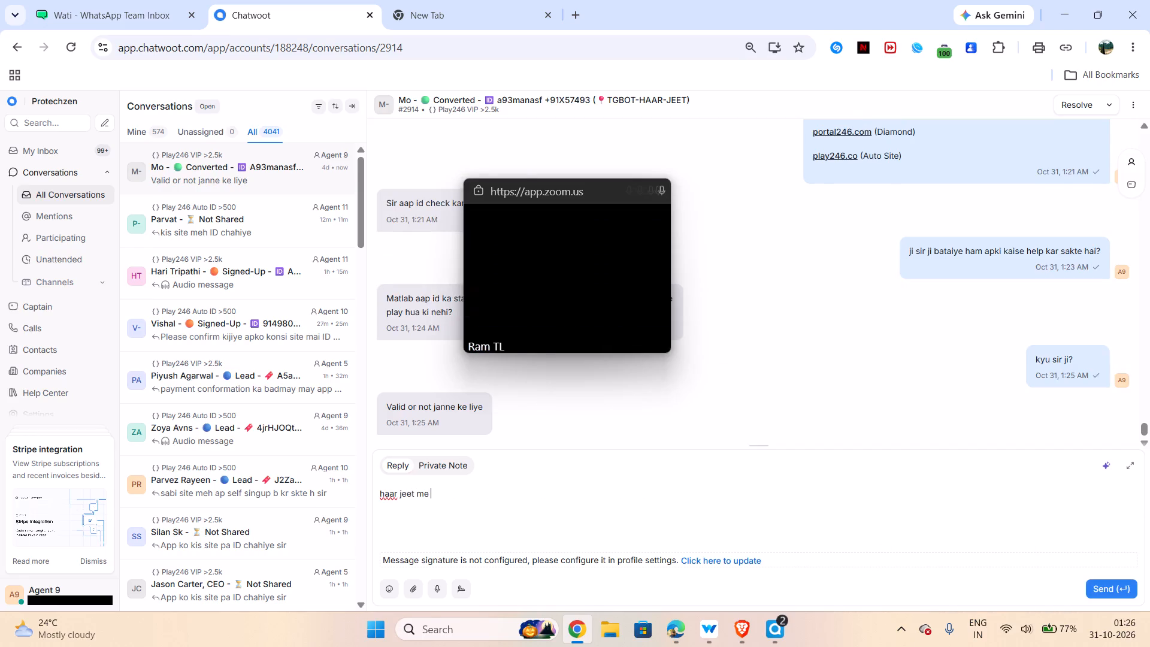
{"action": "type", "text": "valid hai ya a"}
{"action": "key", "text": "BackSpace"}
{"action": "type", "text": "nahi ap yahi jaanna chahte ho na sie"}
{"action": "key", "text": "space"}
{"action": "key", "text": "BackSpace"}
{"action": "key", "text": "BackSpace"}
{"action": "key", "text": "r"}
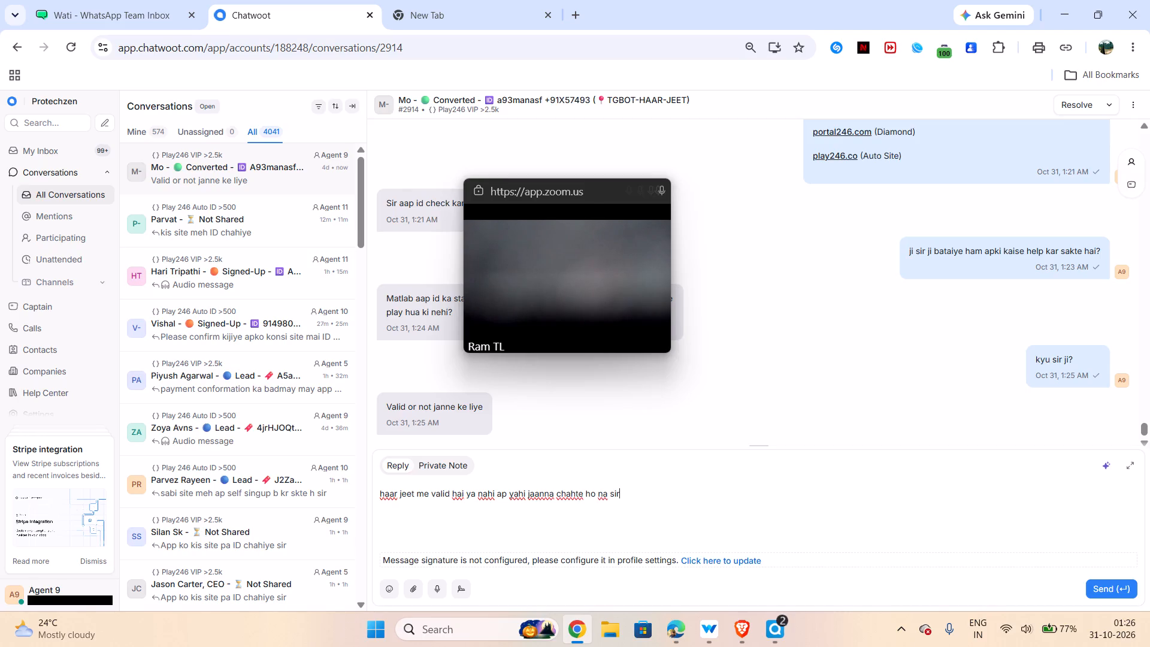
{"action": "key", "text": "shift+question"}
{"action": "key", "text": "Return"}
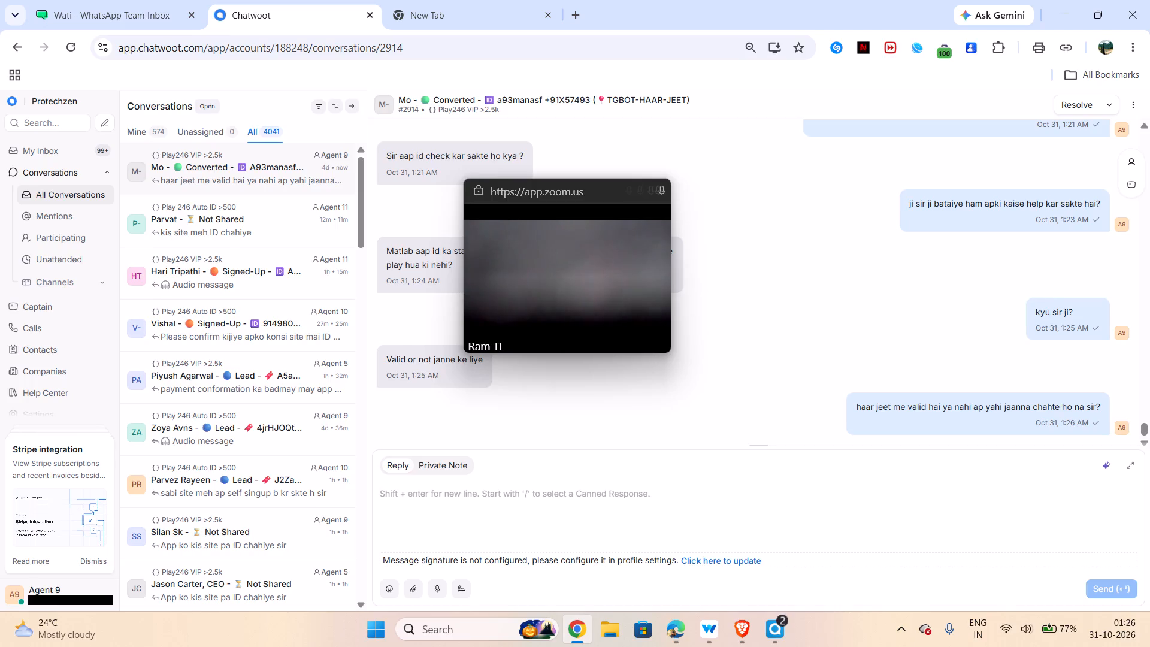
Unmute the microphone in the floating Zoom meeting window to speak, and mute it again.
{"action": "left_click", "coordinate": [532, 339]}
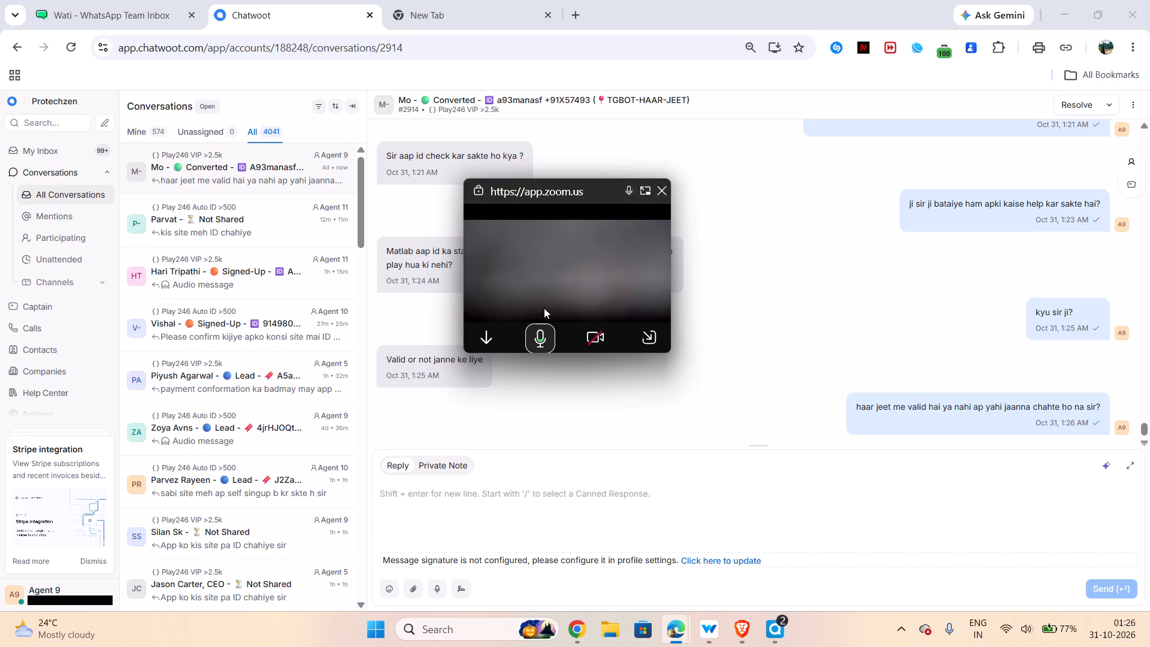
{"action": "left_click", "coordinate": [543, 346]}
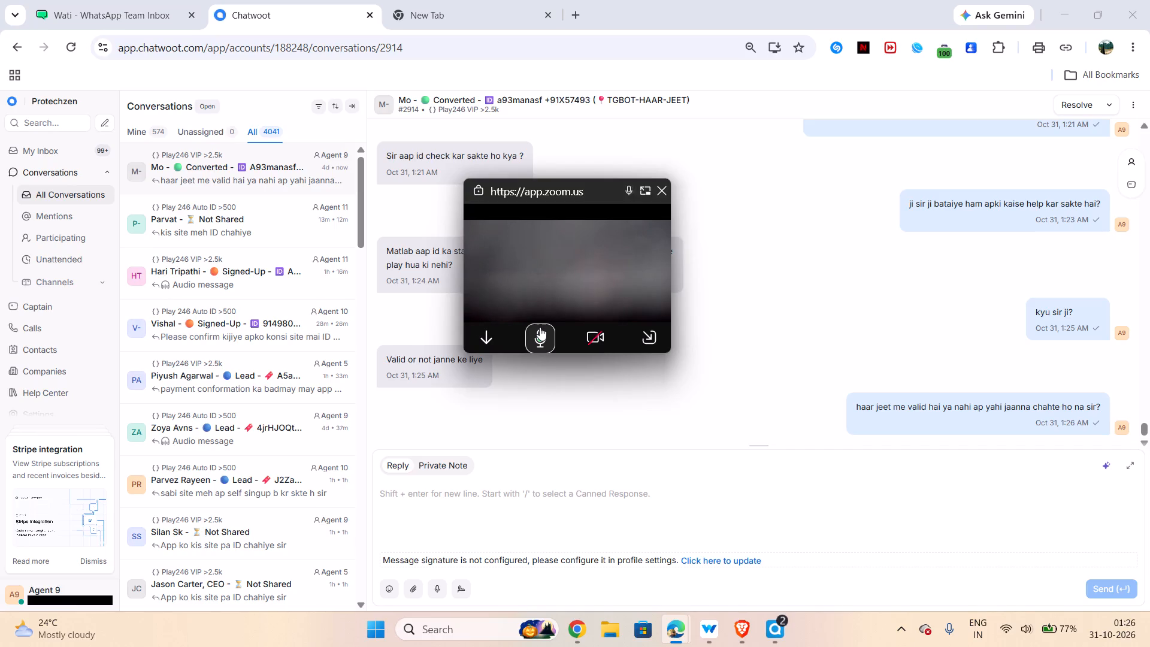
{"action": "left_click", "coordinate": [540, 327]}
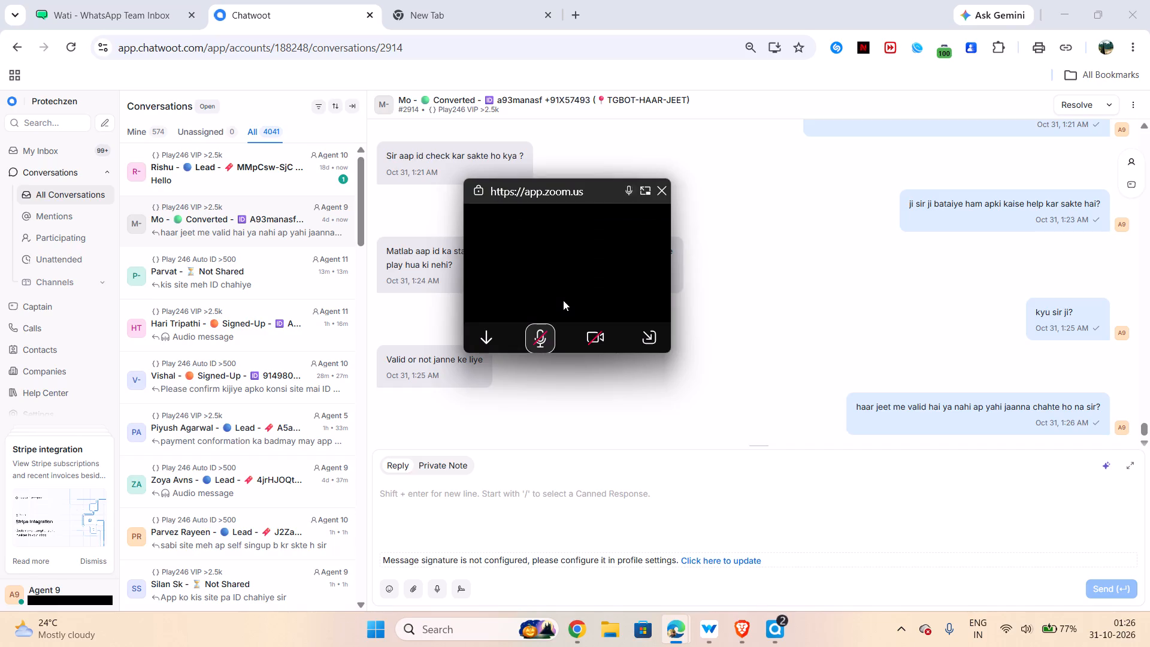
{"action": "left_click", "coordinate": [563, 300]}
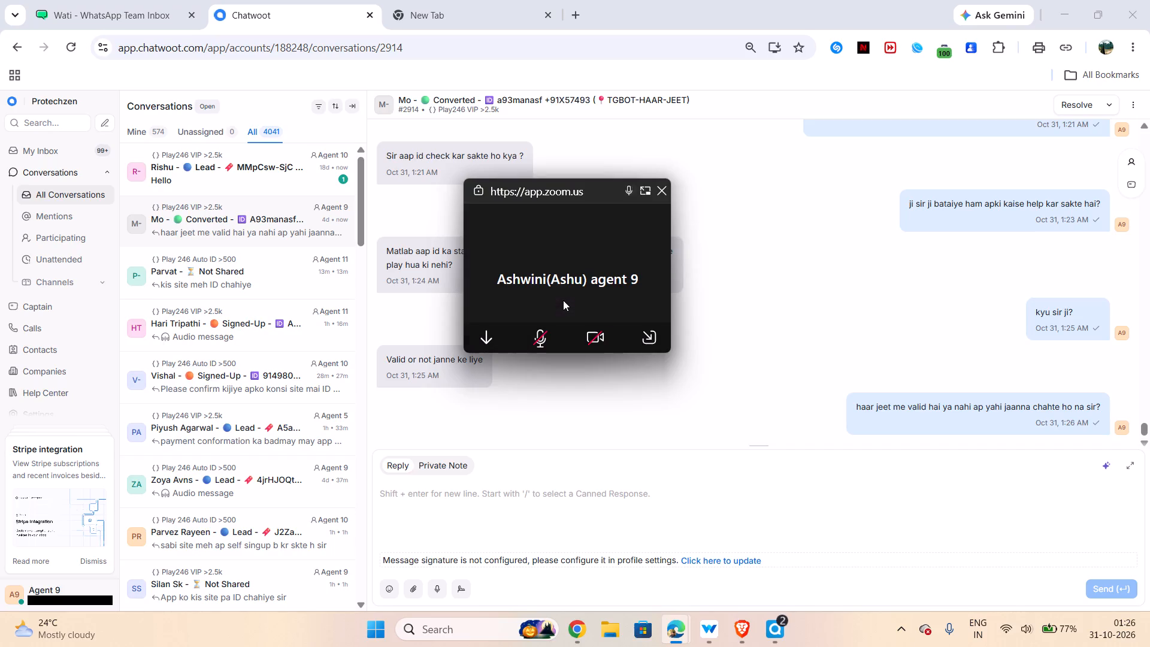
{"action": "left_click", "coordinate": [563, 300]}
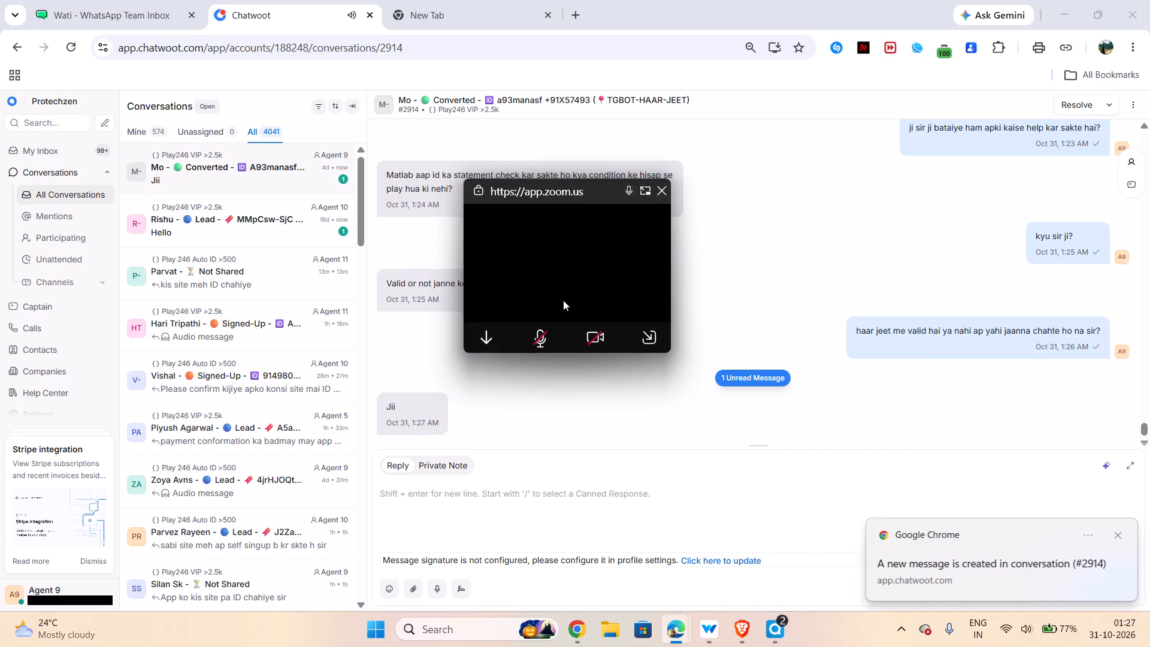
Draft the reply "ji sir thoda sa wait kijiye ham apko abhi update" in conversation #2914, unmuting the Zoom microphone partway through.
{"action": "left_click", "coordinate": [444, 489]}
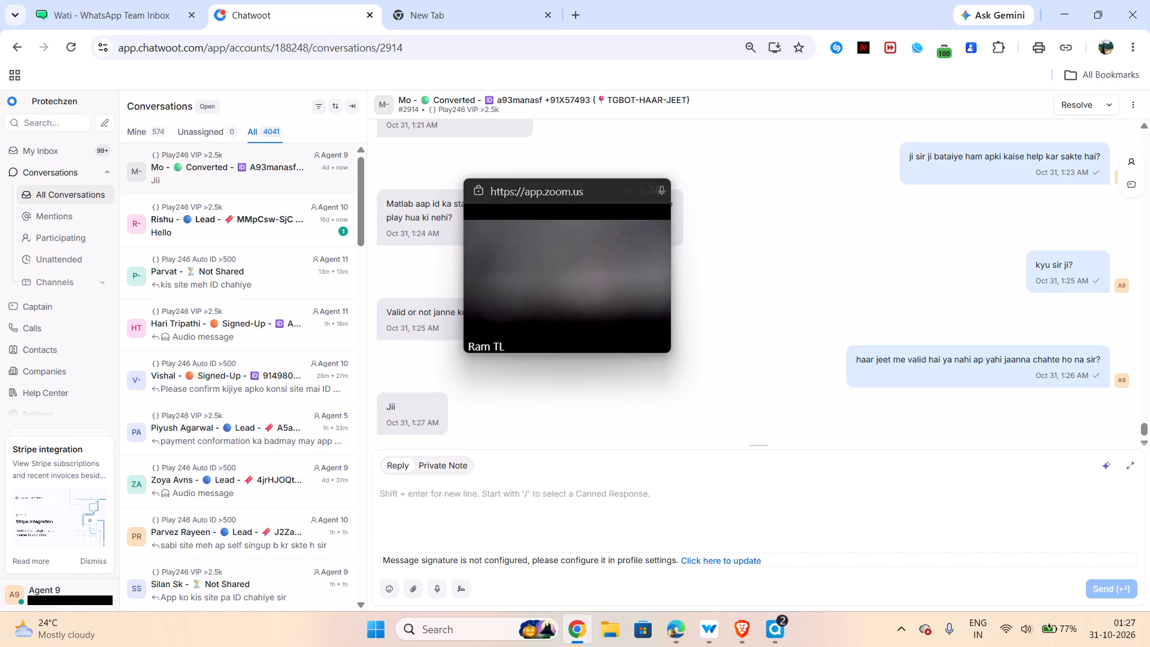
{"action": "left_click", "coordinate": [472, 504]}
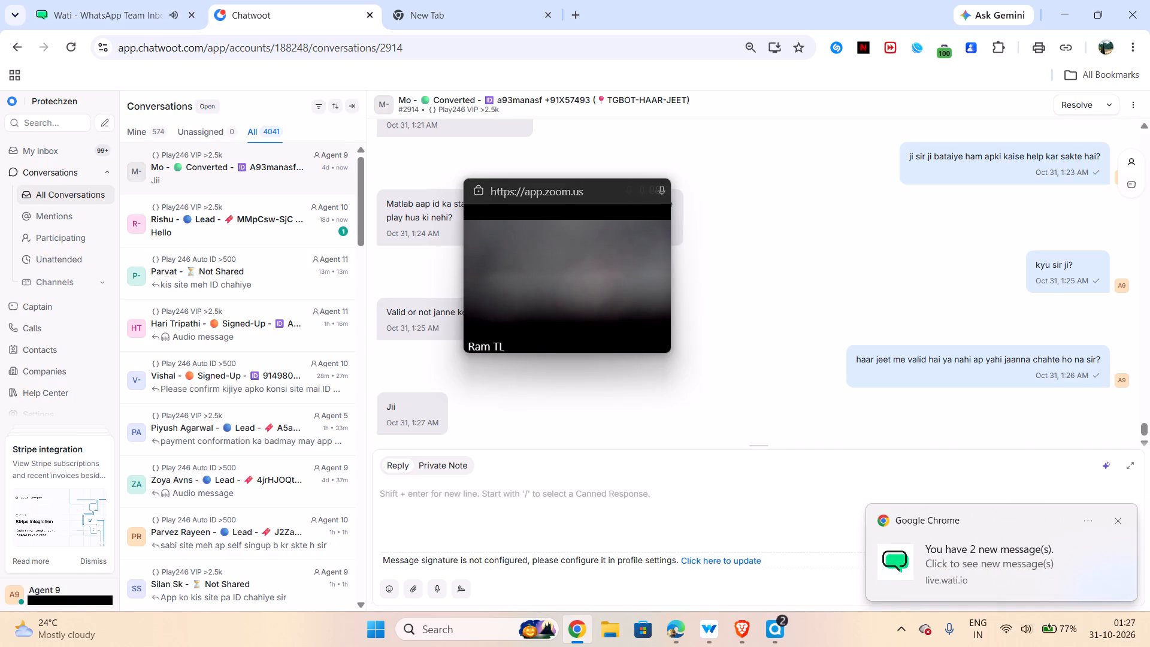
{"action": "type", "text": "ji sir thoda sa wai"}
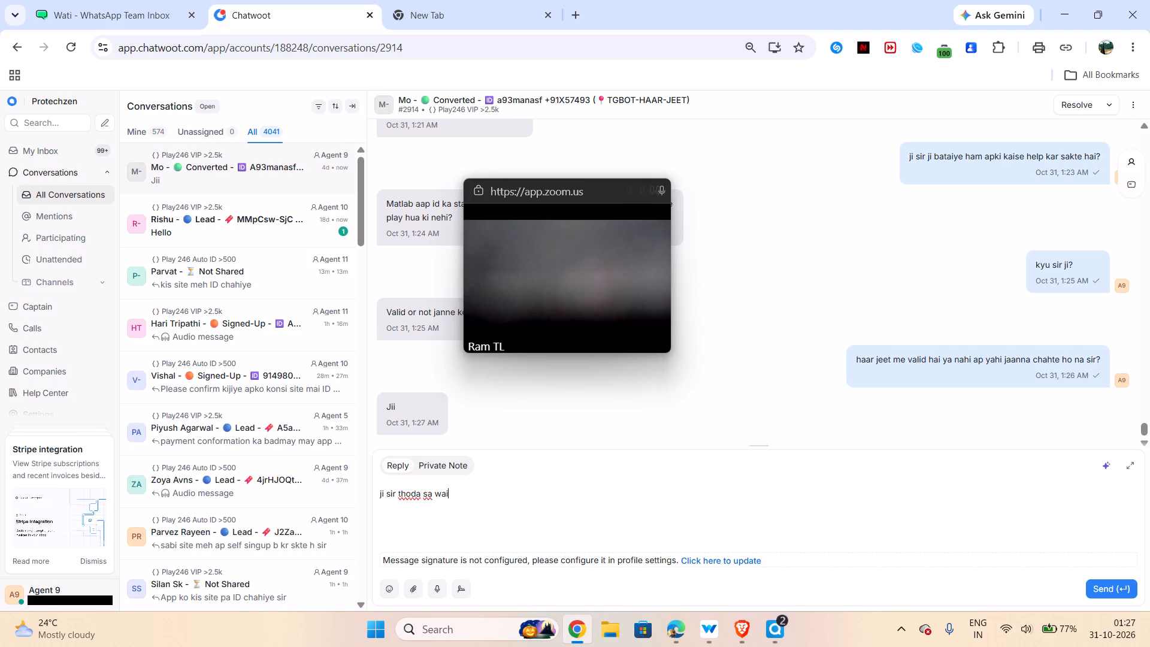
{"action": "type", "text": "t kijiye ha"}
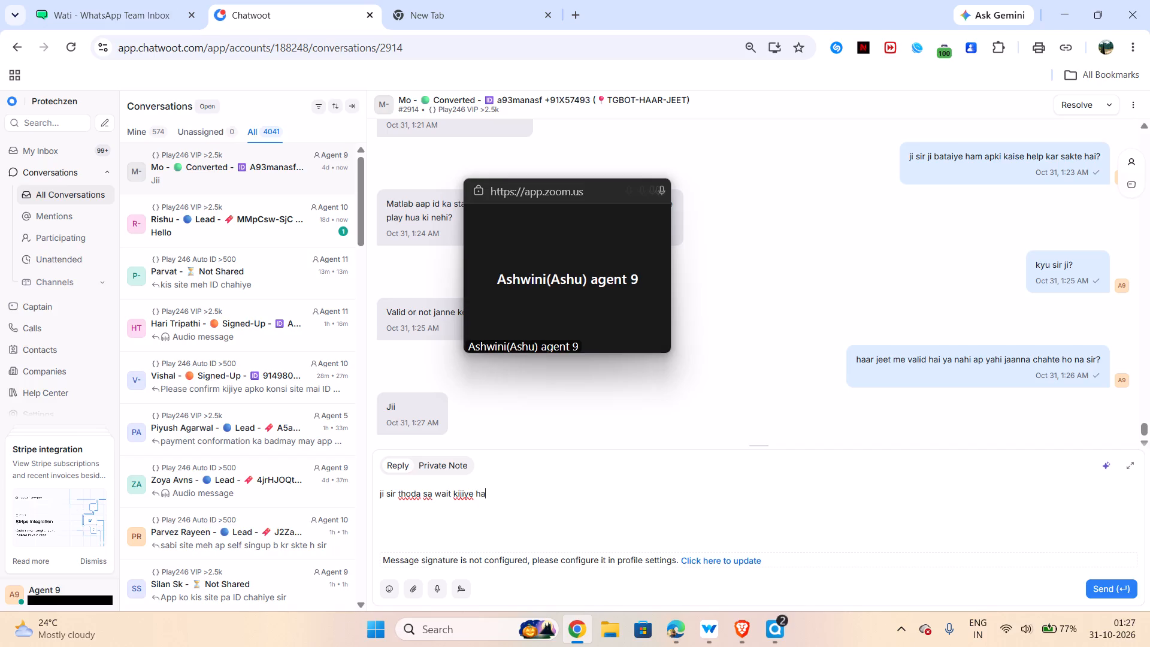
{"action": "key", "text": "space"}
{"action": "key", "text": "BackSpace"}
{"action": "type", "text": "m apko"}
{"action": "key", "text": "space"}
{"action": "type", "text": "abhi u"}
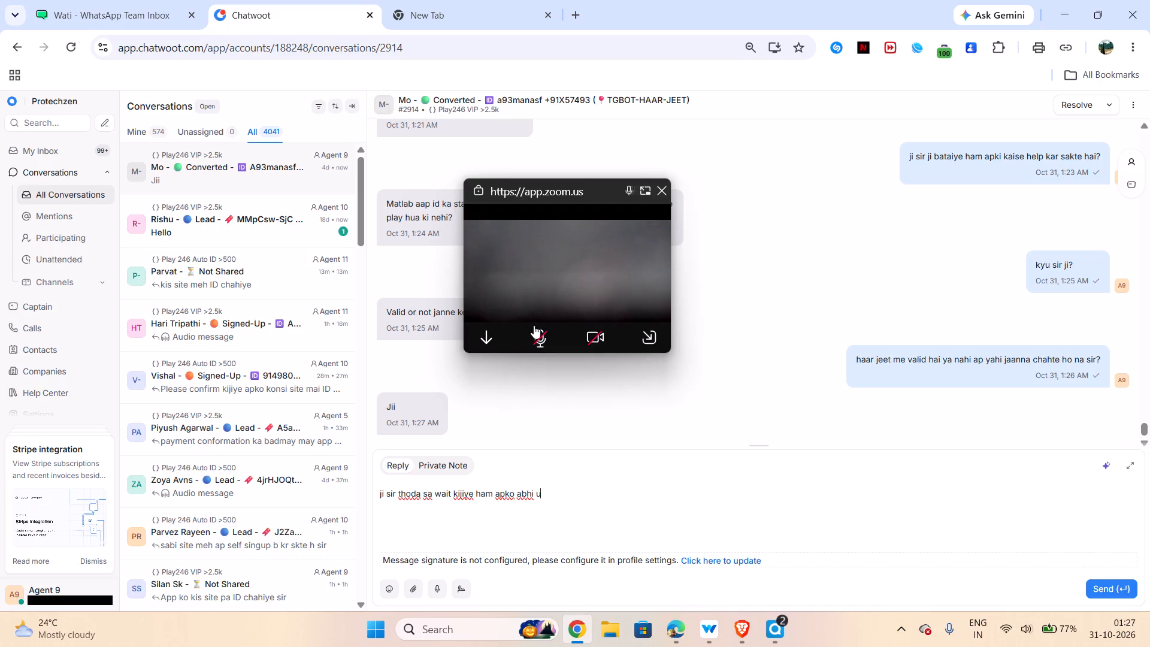
{"action": "left_click", "coordinate": [537, 329]}
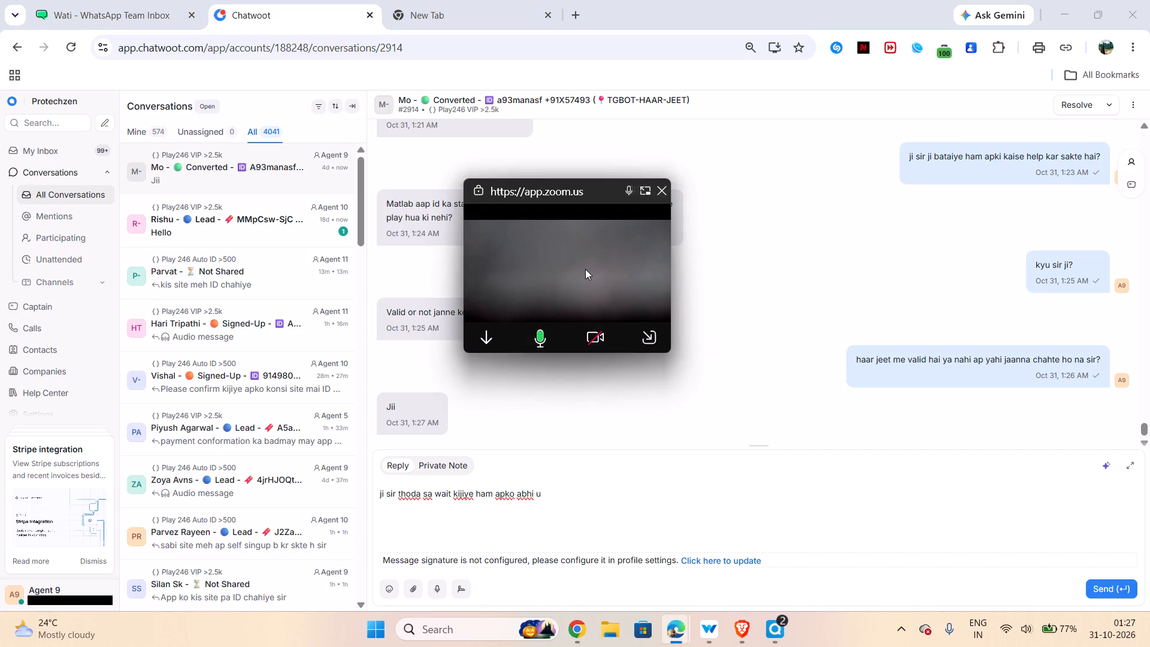
{"action": "left_click", "coordinate": [558, 492]}
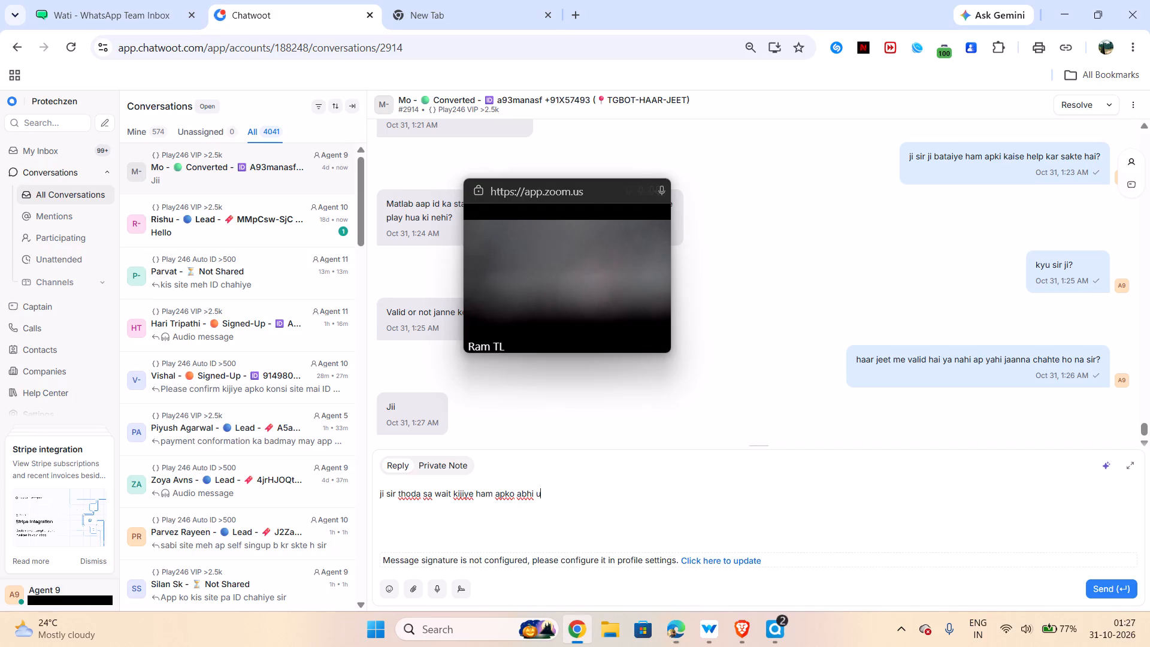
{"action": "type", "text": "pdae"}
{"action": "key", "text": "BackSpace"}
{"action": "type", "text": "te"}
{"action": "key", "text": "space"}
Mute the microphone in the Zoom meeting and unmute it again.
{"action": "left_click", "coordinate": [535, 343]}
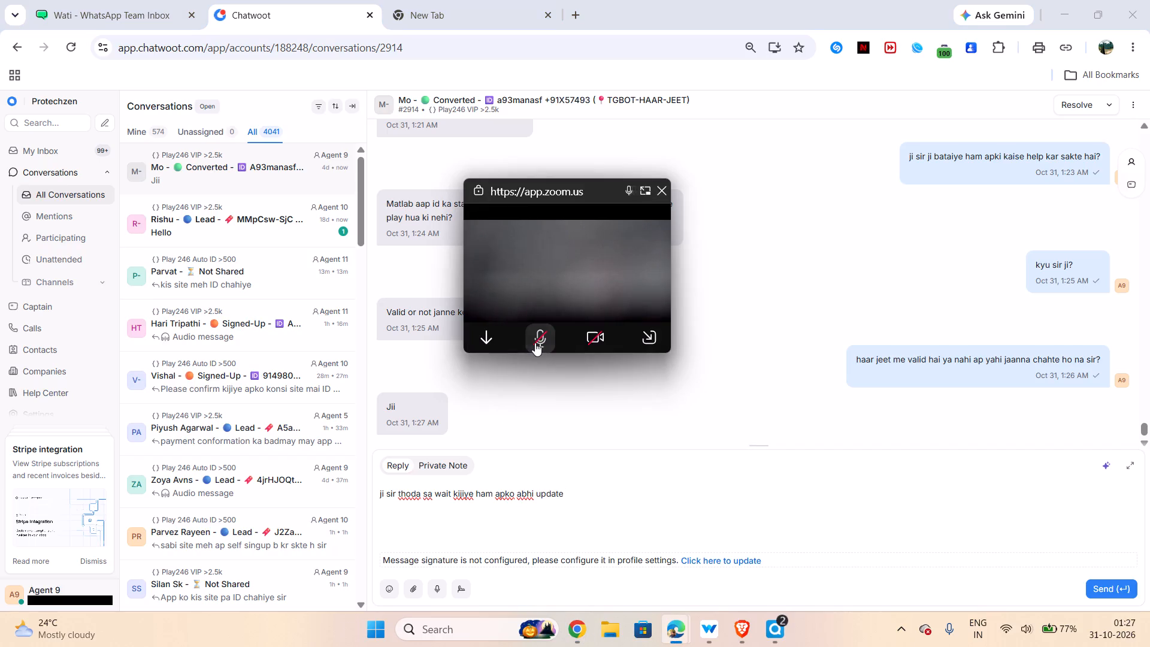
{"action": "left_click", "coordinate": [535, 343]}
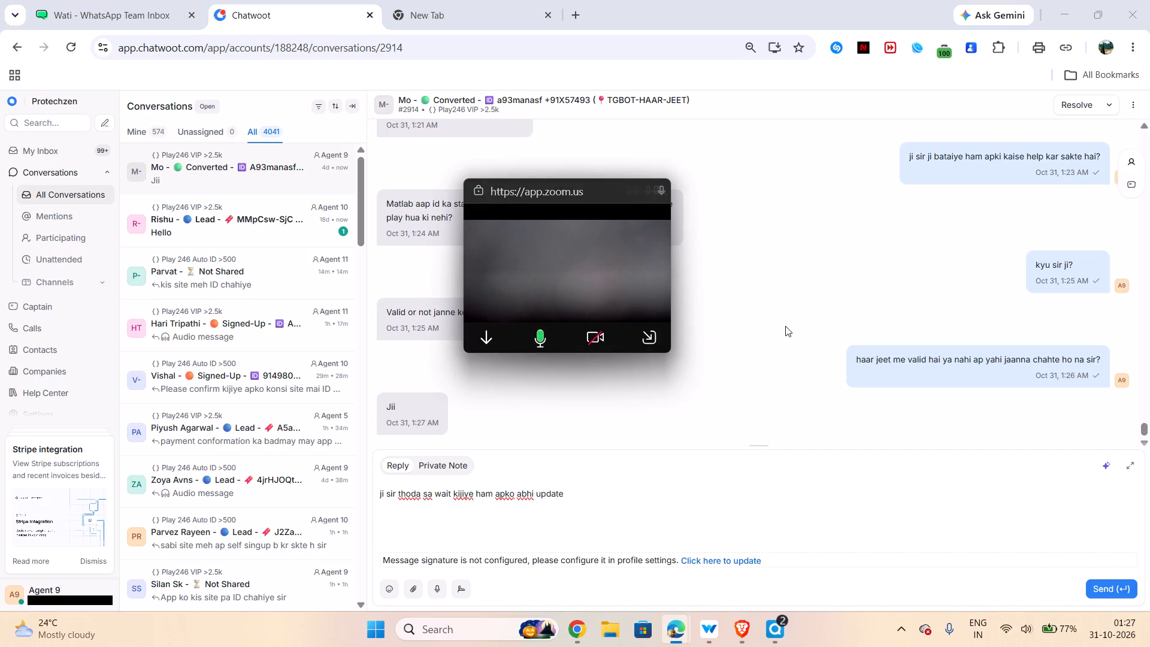
{"action": "scroll", "coordinate": [785, 326], "scroll_direction": "up", "scroll_amount": 3}
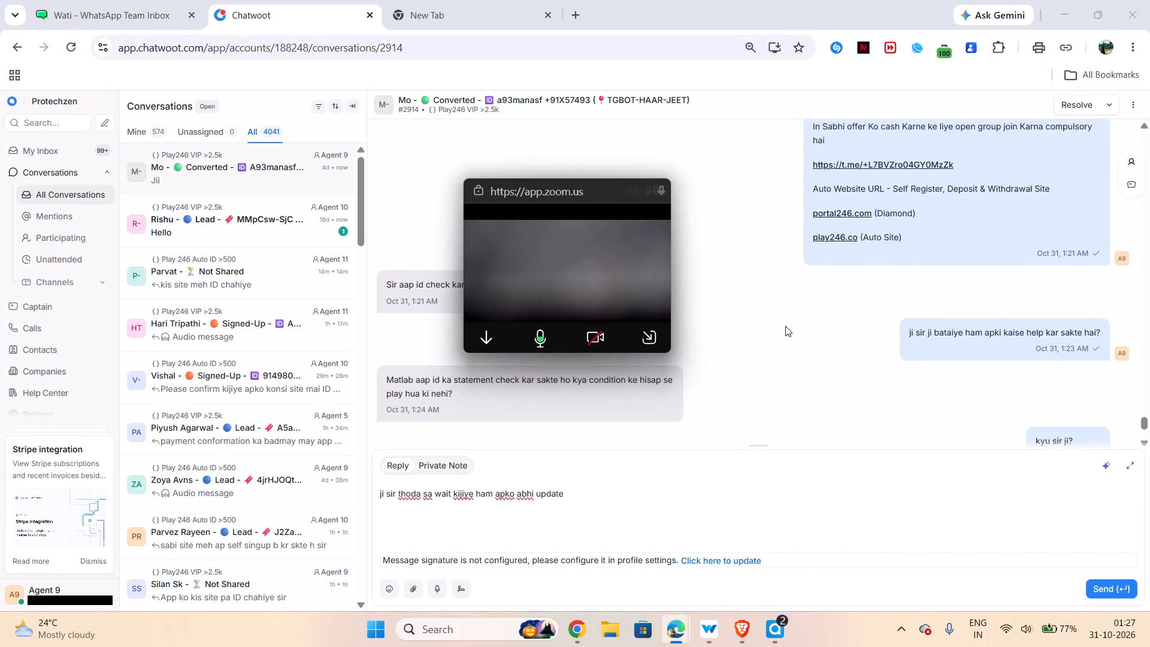
{"action": "scroll", "coordinate": [785, 326], "scroll_direction": "down", "scroll_amount": 2}
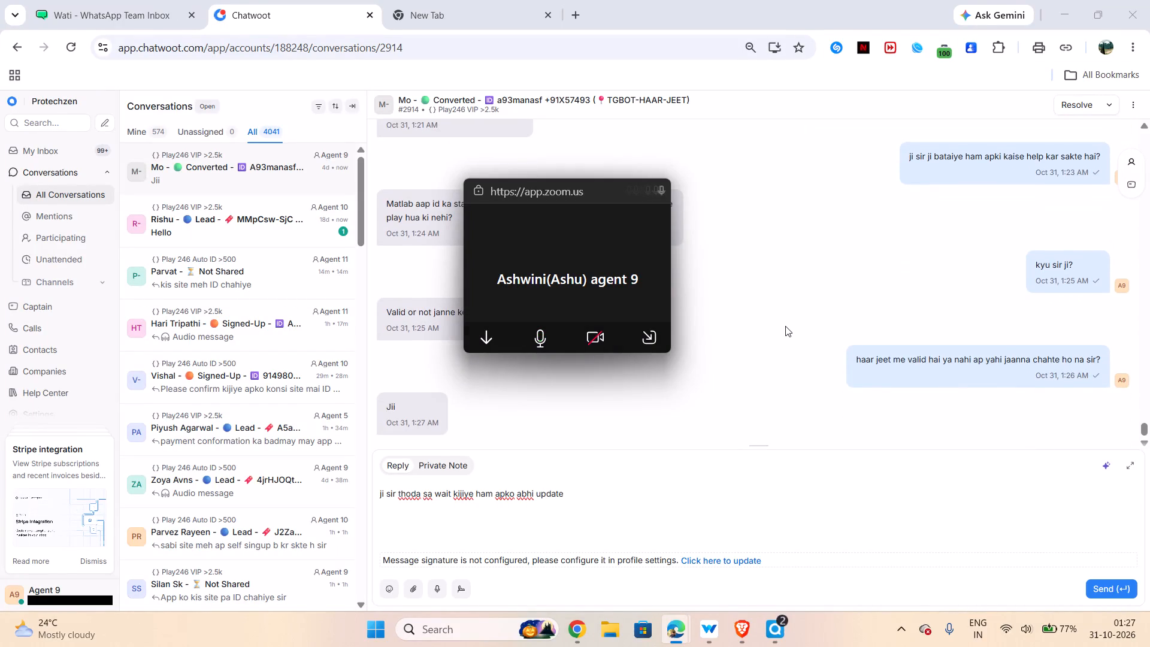
{"action": "scroll", "coordinate": [778, 331], "scroll_direction": "up", "scroll_amount": 1}
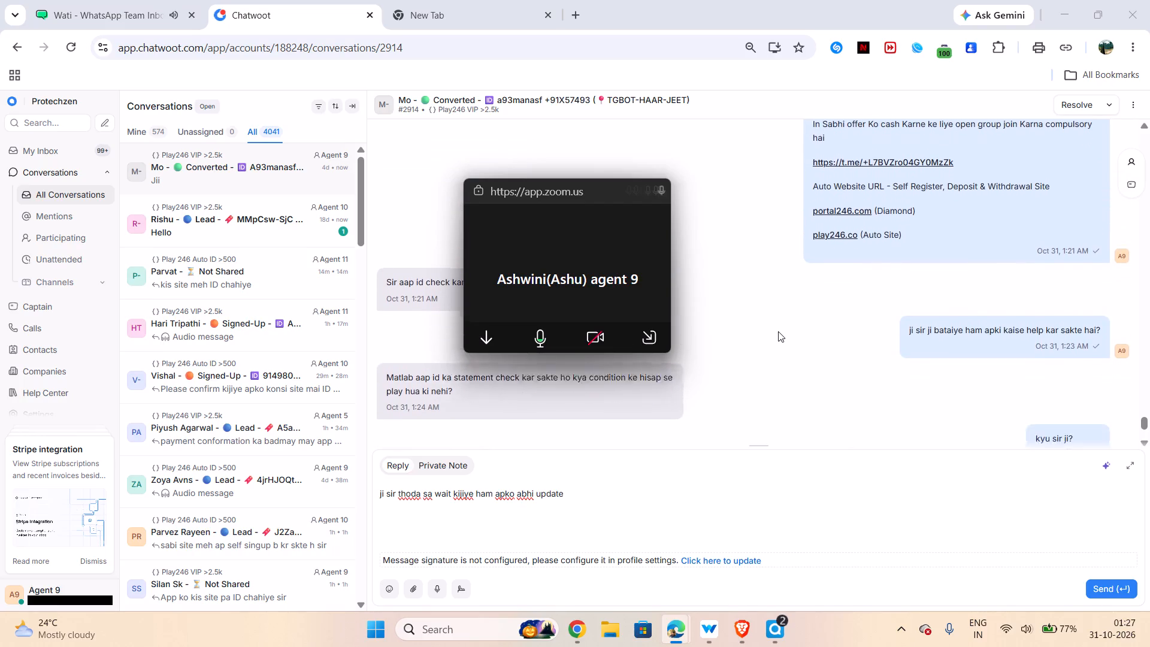
{"action": "scroll", "coordinate": [778, 331], "scroll_direction": "up", "scroll_amount": 2}
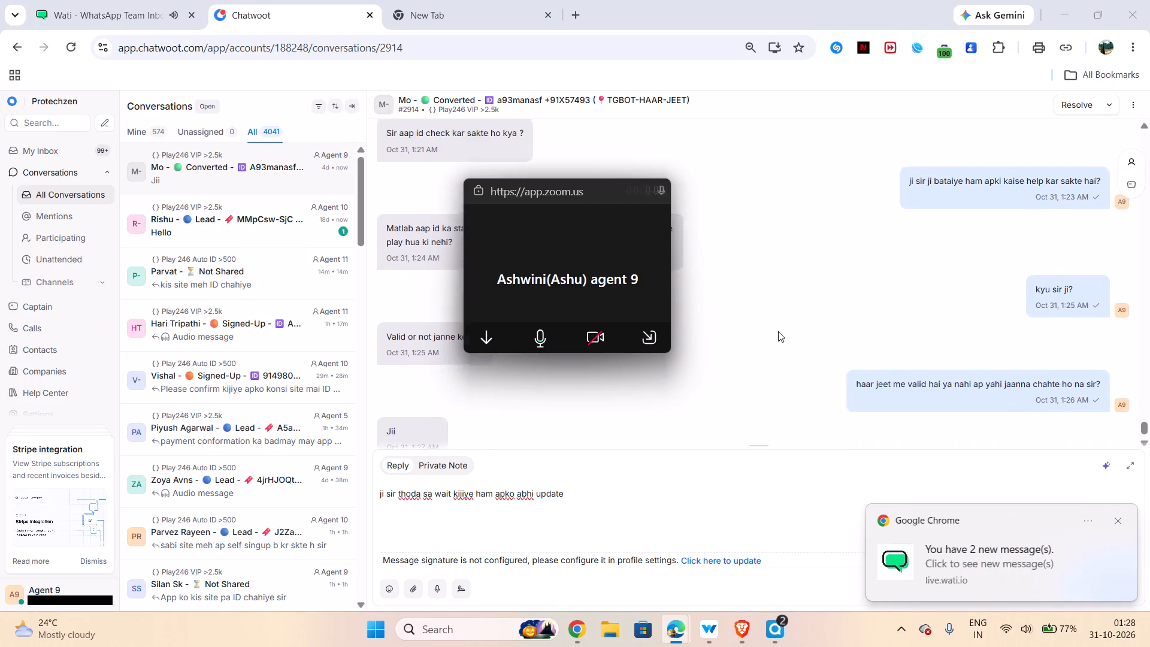
{"action": "scroll", "coordinate": [778, 331], "scroll_direction": "up", "scroll_amount": 4}
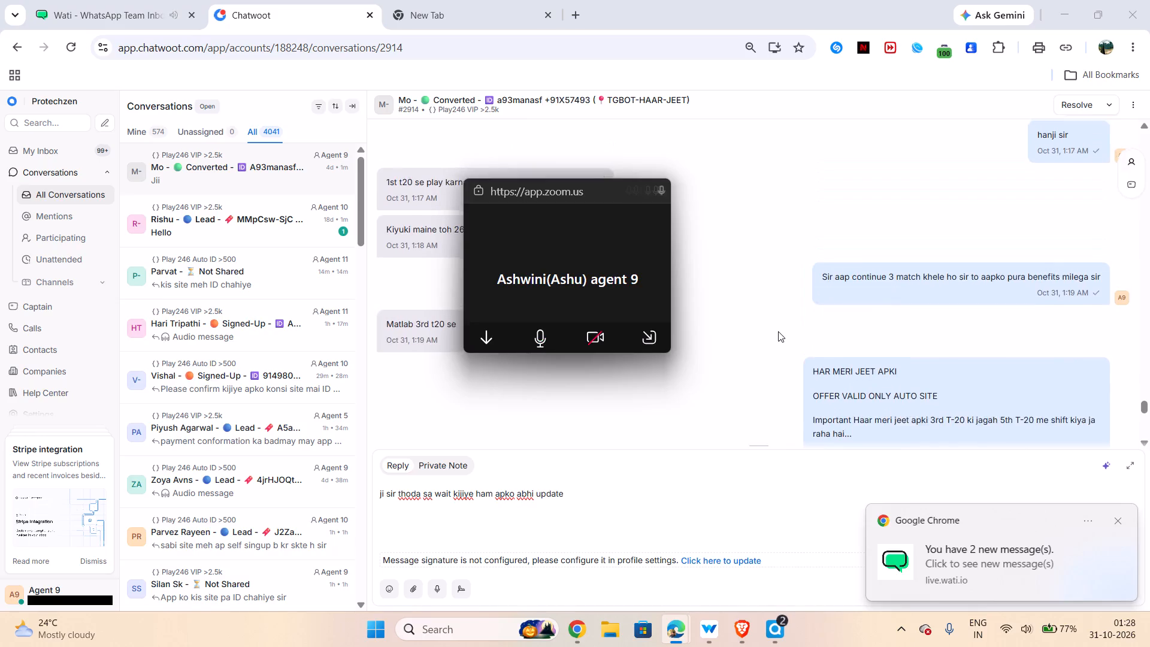
{"action": "scroll", "coordinate": [778, 331], "scroll_direction": "up", "scroll_amount": 3}
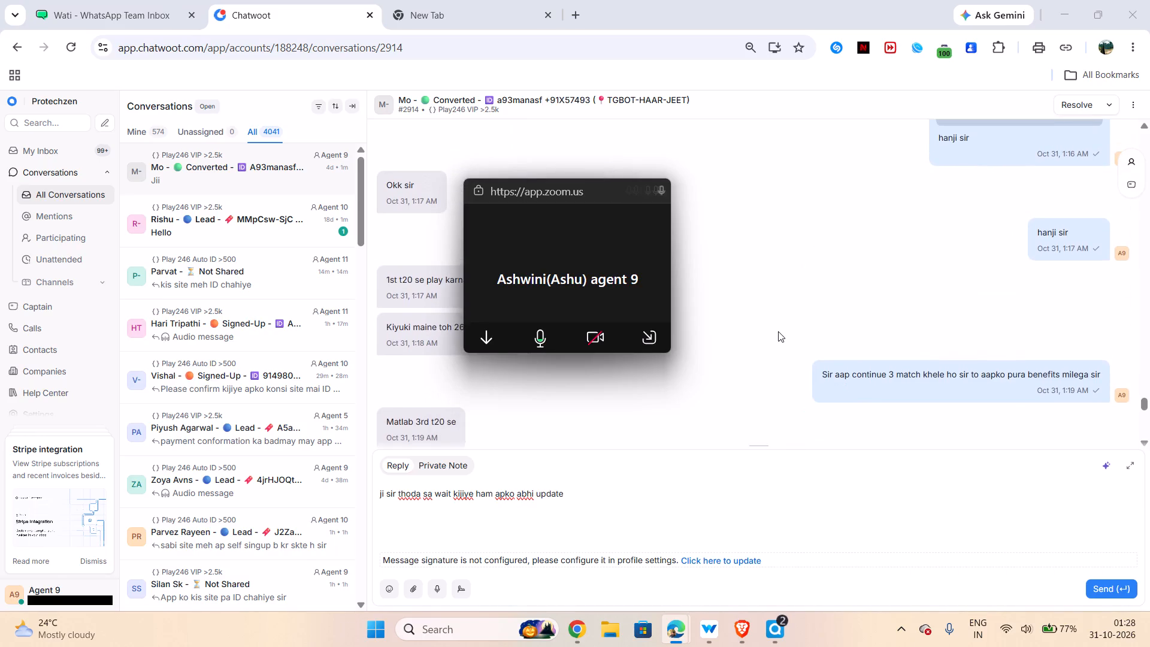
{"action": "scroll", "coordinate": [778, 331], "scroll_direction": "up", "scroll_amount": 7}
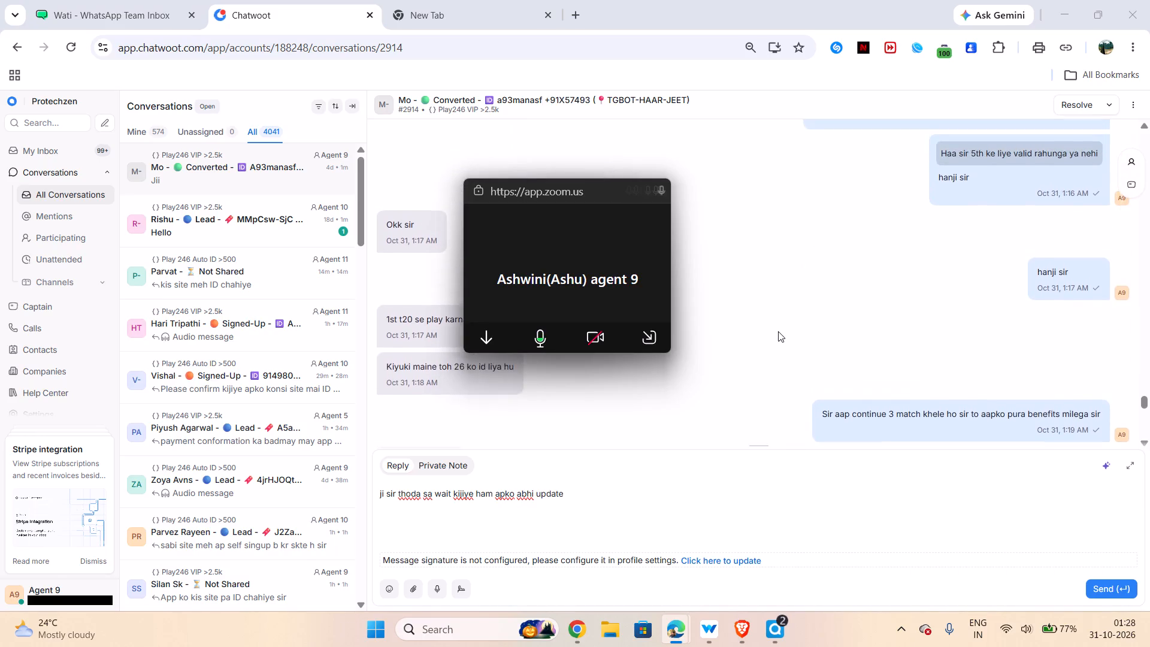
{"action": "scroll", "coordinate": [778, 331], "scroll_direction": "up", "scroll_amount": 3}
{"action": "scroll", "coordinate": [778, 331], "scroll_direction": "down", "scroll_amount": 2}
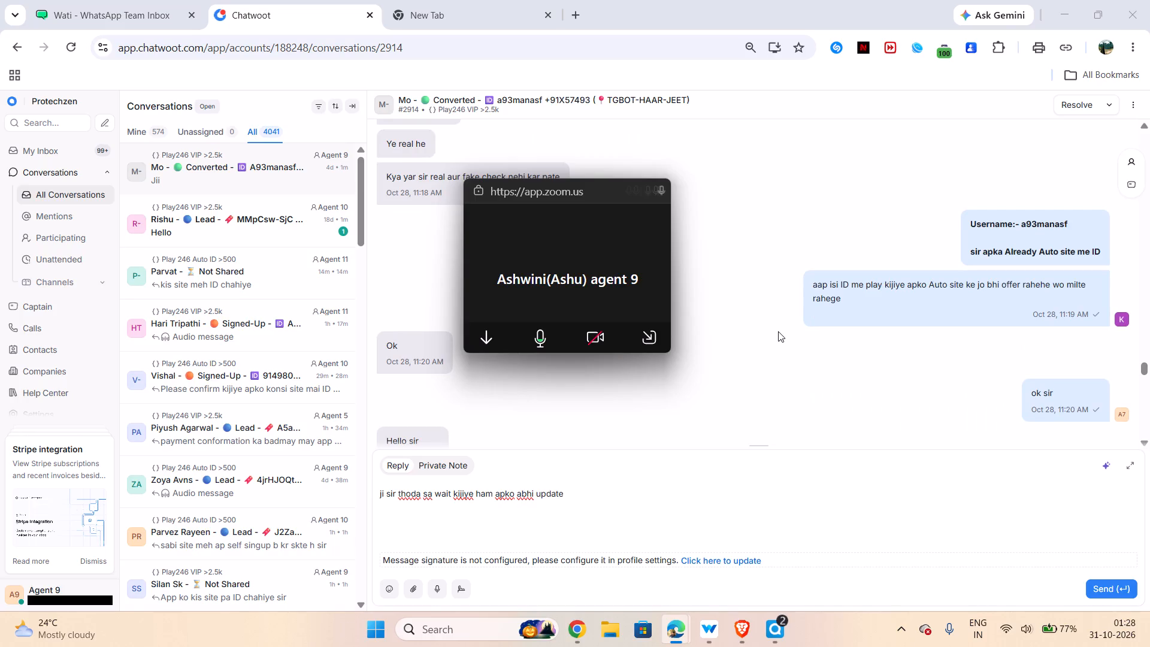
{"action": "scroll", "coordinate": [778, 331], "scroll_direction": "down", "scroll_amount": 1}
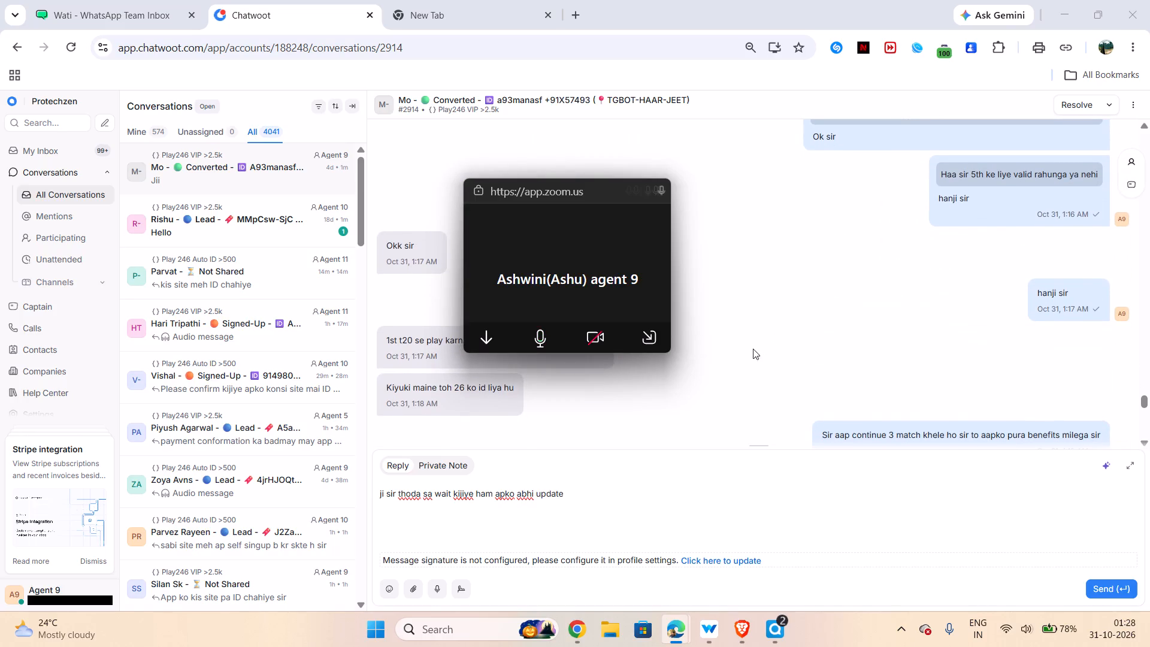
{"action": "scroll", "coordinate": [753, 349], "scroll_direction": "down", "scroll_amount": 7}
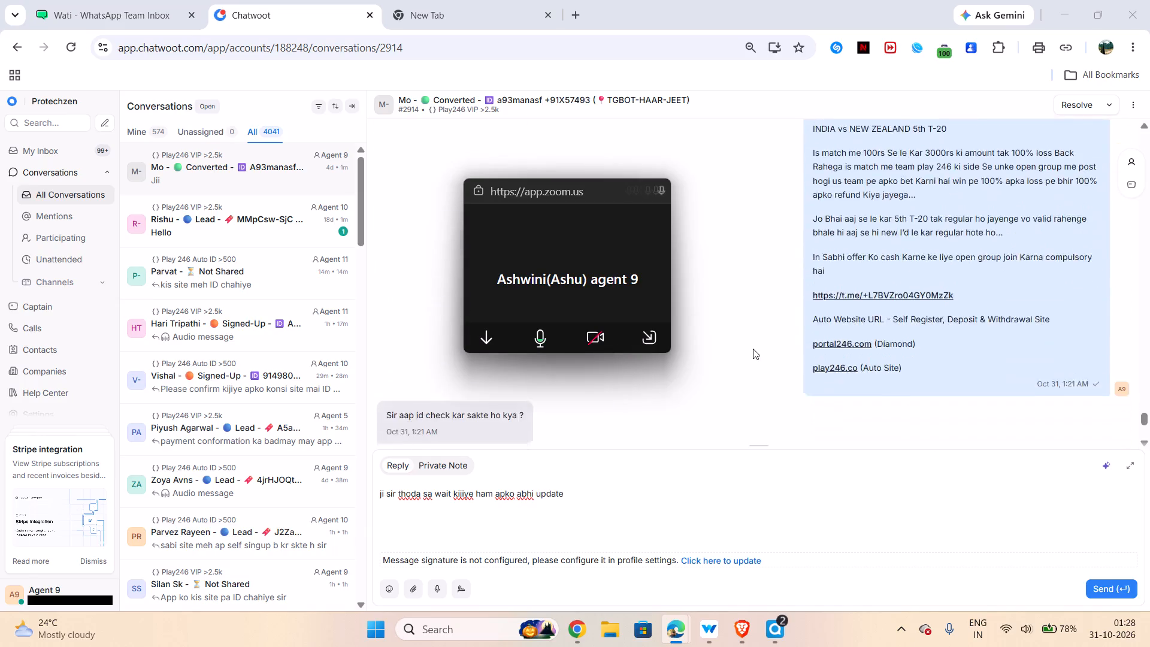
{"action": "scroll", "coordinate": [753, 349], "scroll_direction": "down", "scroll_amount": 3}
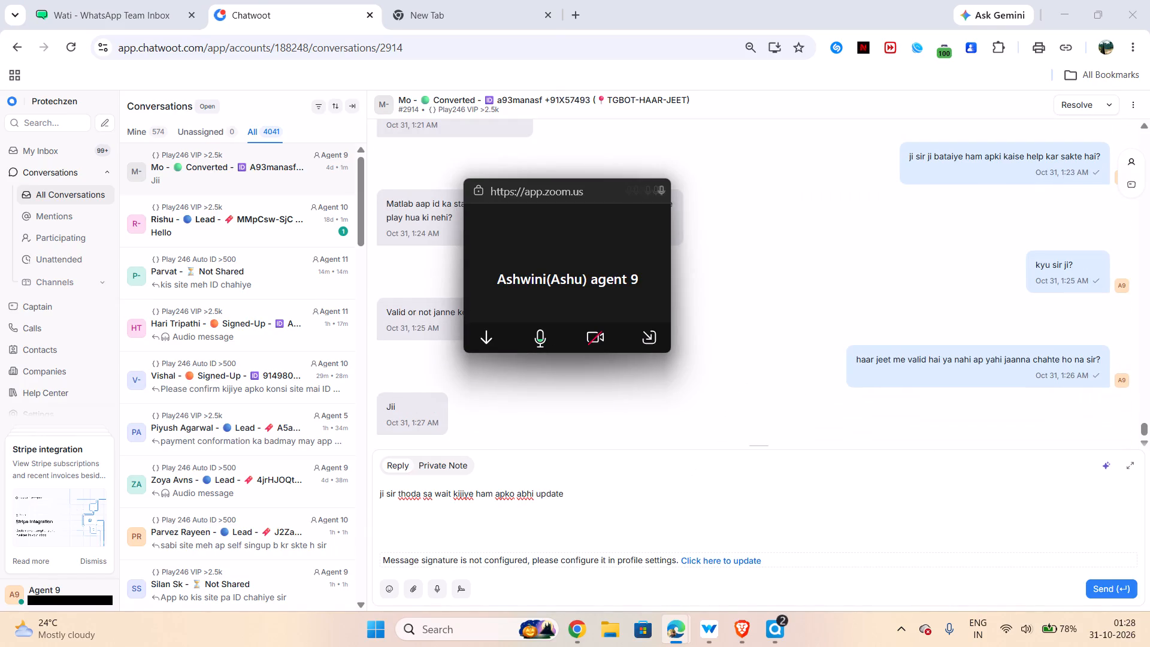
Clear the unsent draft "ji sir thoda sa wait kijiye ham apko abhi update" from the reply to conversation #2914.
{"action": "triple_click", "coordinate": [665, 514]}
{"action": "left_click", "coordinate": [665, 514]}
{"action": "key", "text": "BackSpace"}
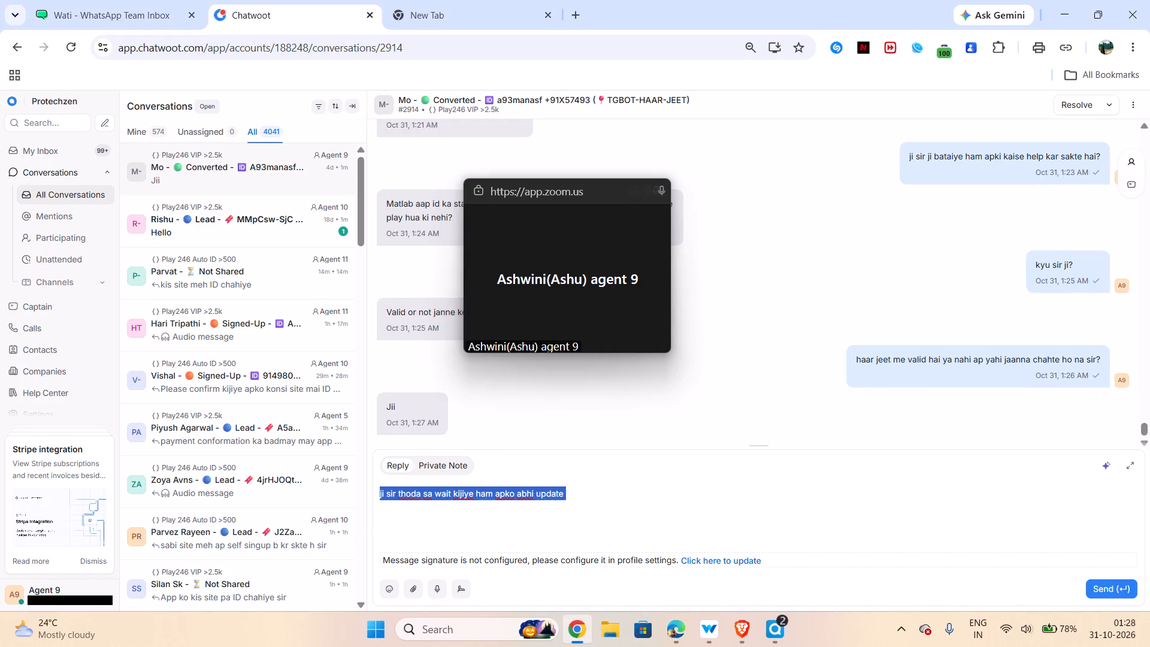
{"action": "key", "text": "BackSpace"}
{"action": "key", "text": "BackSpace"}
{"action": "key", "text": "BackSpace"}
{"action": "key", "text": "BackSpace"}
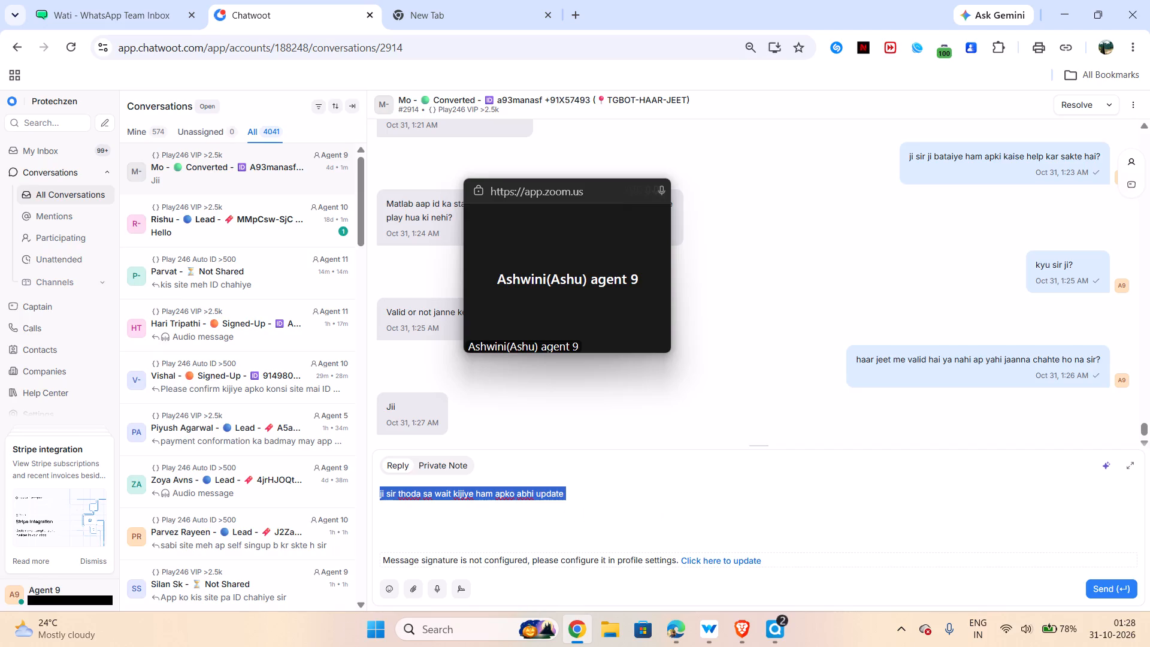
{"action": "left_click", "coordinate": [636, 504]}
{"action": "left_click", "coordinate": [636, 504]}
{"action": "key", "text": "BackSpace"}
{"action": "key", "text": "BackSpace"}
{"action": "key", "text": "BackSpace"}
{"action": "key", "text": "BackSpace"}
{"action": "key", "text": "BackSpace"}
{"action": "key", "text": "BackSpace"}
{"action": "key", "text": "BackSpace"}
{"action": "key", "text": "BackSpace"}
{"action": "key", "text": "BackSpace"}
{"action": "key", "text": "BackSpace"}
{"action": "key", "text": "BackSpace"}
{"action": "key", "text": "BackSpace"}
{"action": "key", "text": "BackSpace"}
{"action": "key", "text": "BackSpace"}
{"action": "key", "text": "BackSpace"}
{"action": "key", "text": "BackSpace"}
{"action": "key", "text": "BackSpace"}
{"action": "key", "text": "BackSpace"}
{"action": "key", "text": "BackSpace"}
{"action": "key", "text": "BackSpace"}
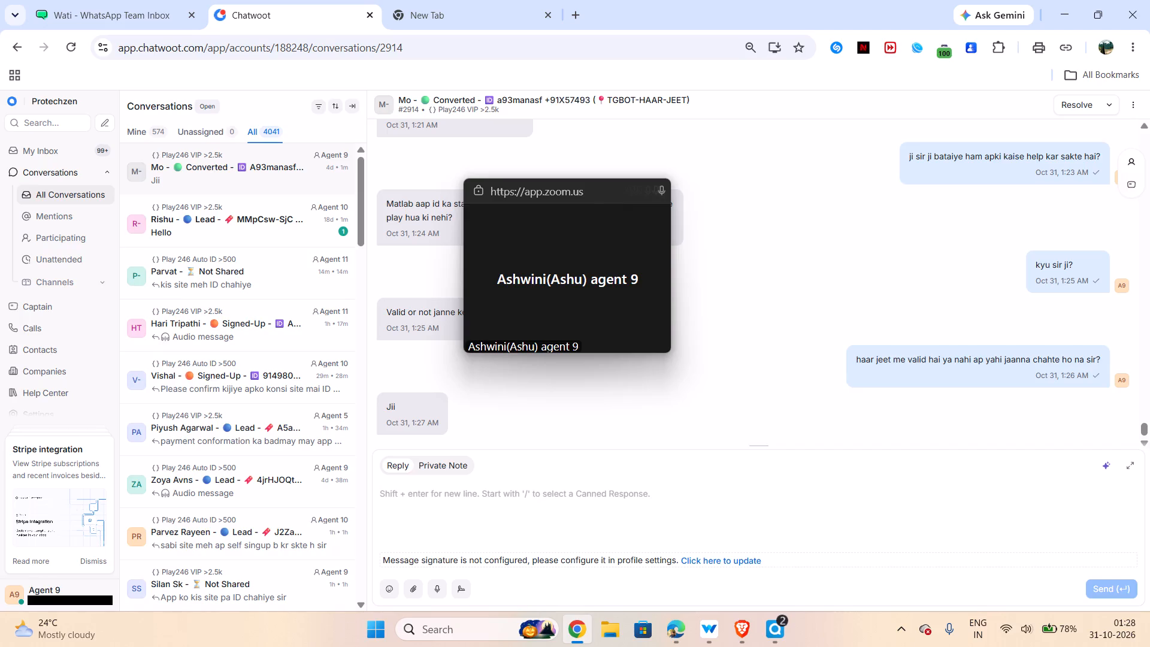
Send the customer the reply "sir ji apne 3rd and 4th match khela hai?".
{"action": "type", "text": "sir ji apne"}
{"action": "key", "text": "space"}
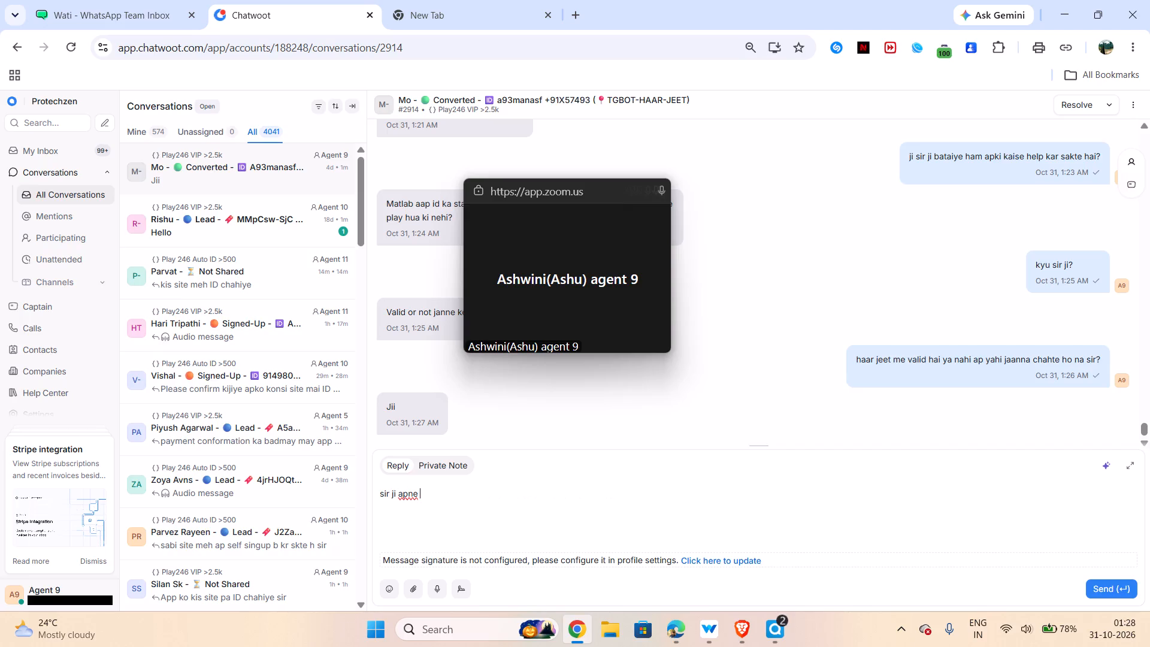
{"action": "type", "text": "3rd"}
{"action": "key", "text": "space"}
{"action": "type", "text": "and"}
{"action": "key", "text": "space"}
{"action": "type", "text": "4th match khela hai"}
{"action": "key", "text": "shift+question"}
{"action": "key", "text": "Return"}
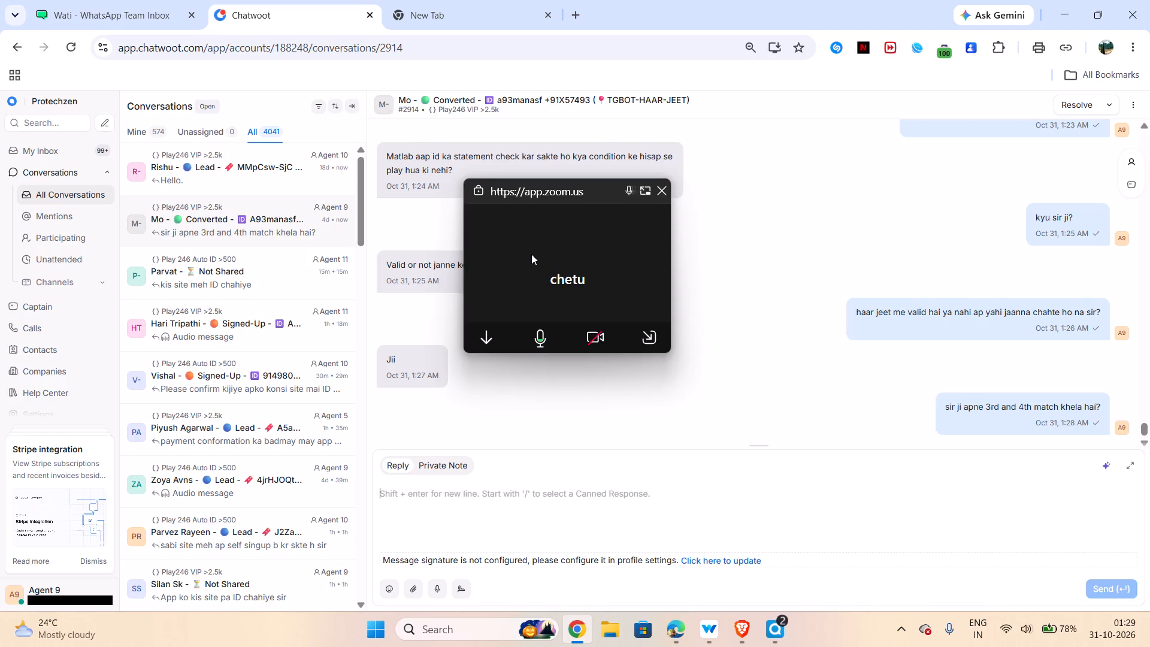
Mute the microphone in the floating Zoom meeting window, unmute it to speak, and mute it again.
{"action": "left_click", "coordinate": [539, 328]}
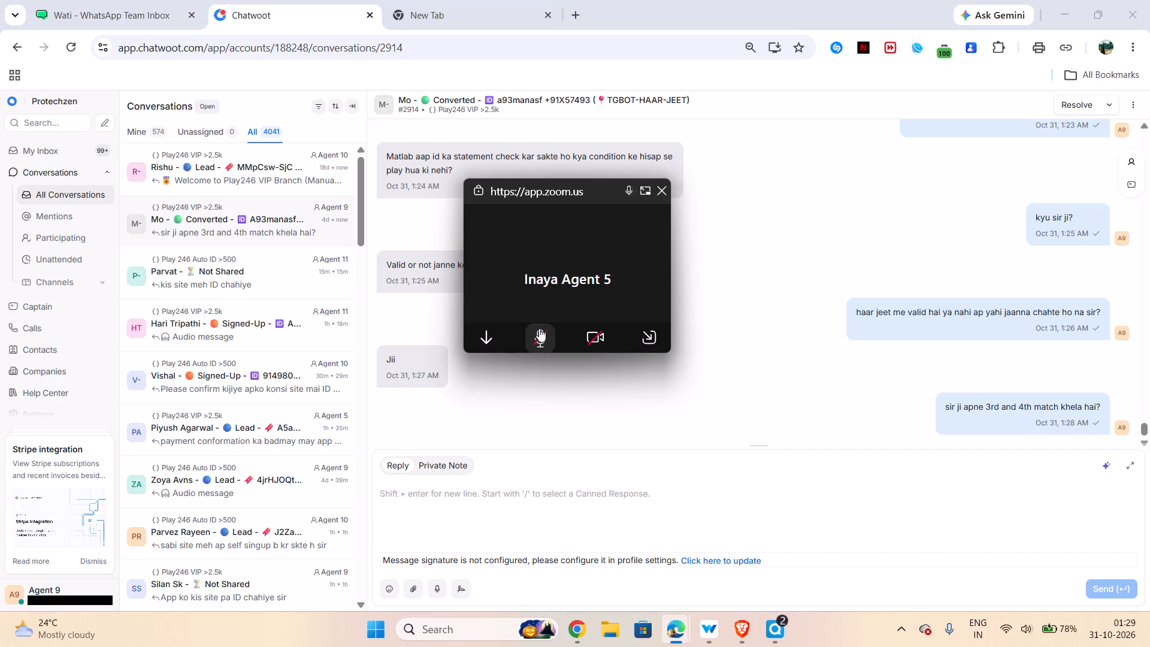
{"action": "left_click", "coordinate": [539, 328]}
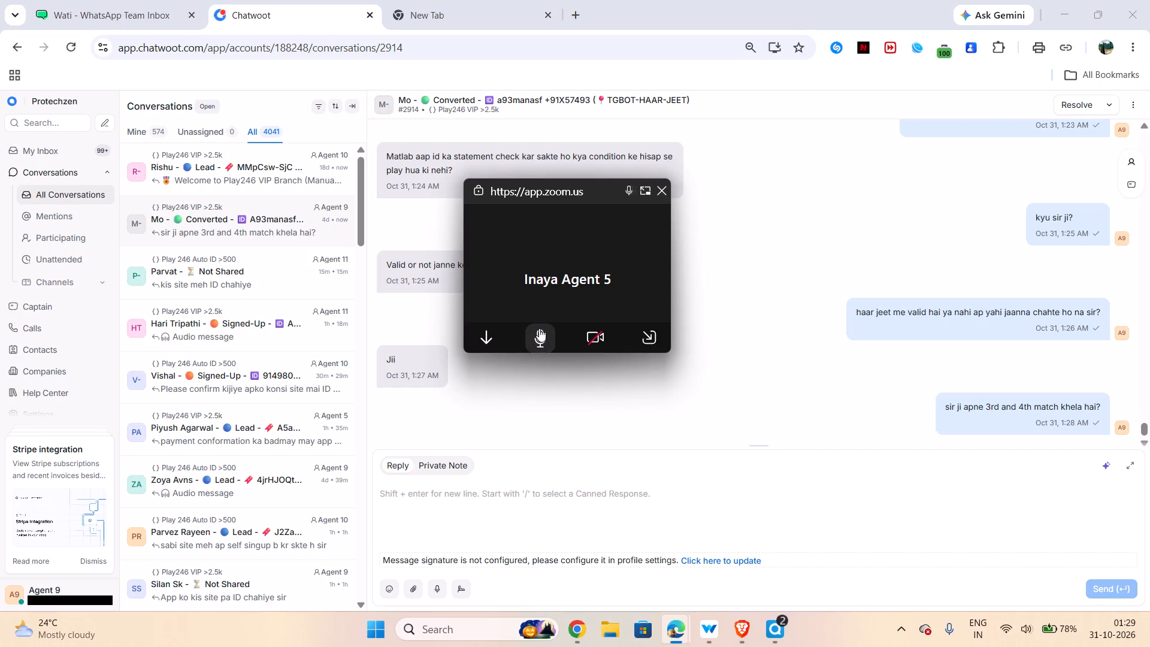
{"action": "left_click", "coordinate": [539, 328]}
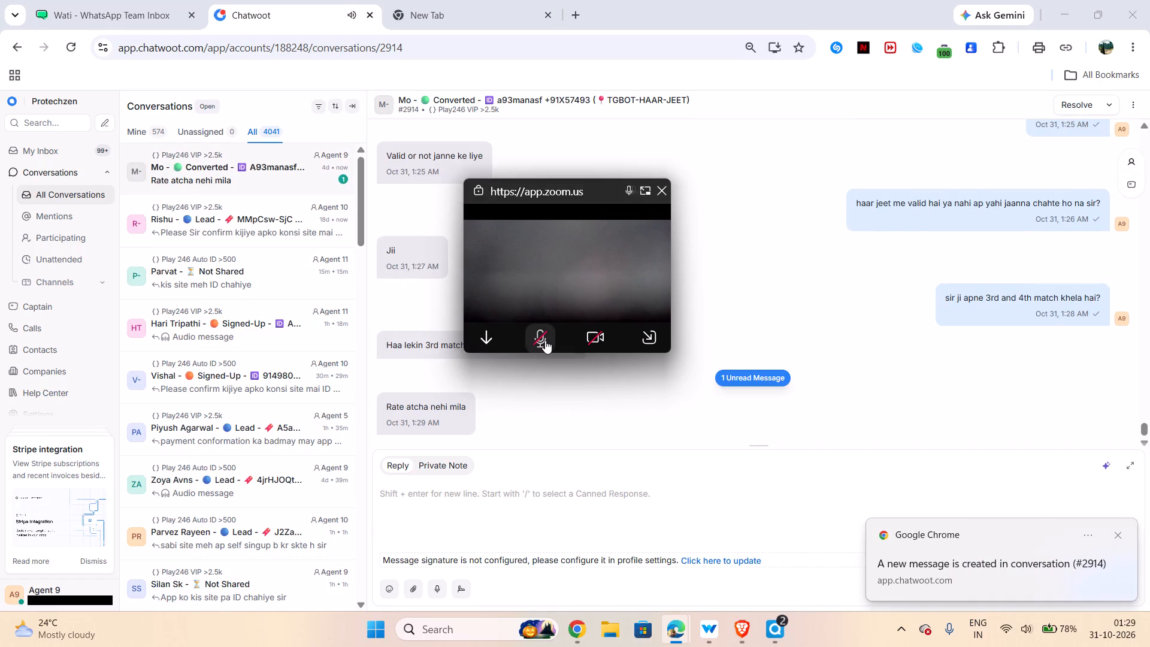
Send the customer the follow-up question "and 4th match?".
{"action": "left_click", "coordinate": [483, 515]}
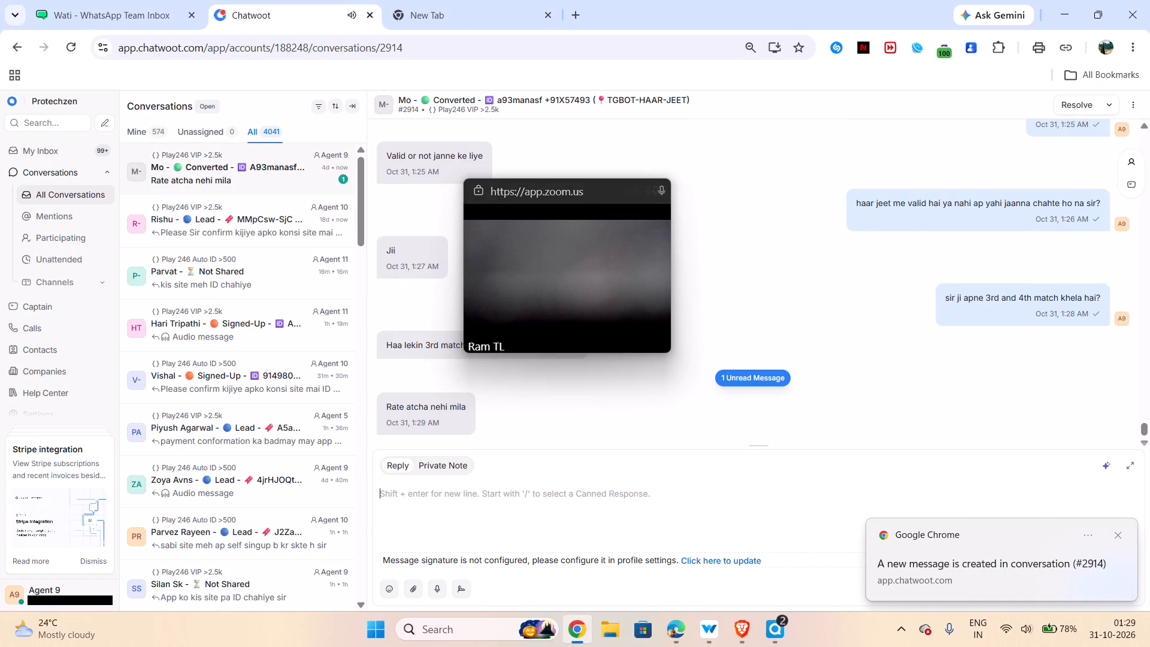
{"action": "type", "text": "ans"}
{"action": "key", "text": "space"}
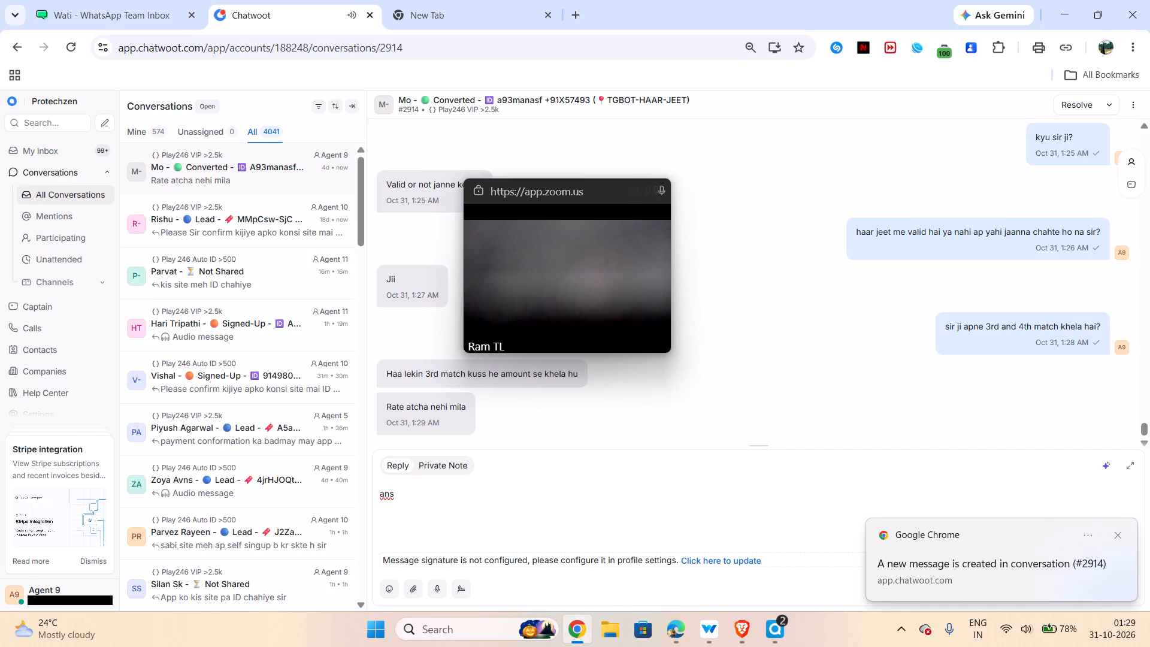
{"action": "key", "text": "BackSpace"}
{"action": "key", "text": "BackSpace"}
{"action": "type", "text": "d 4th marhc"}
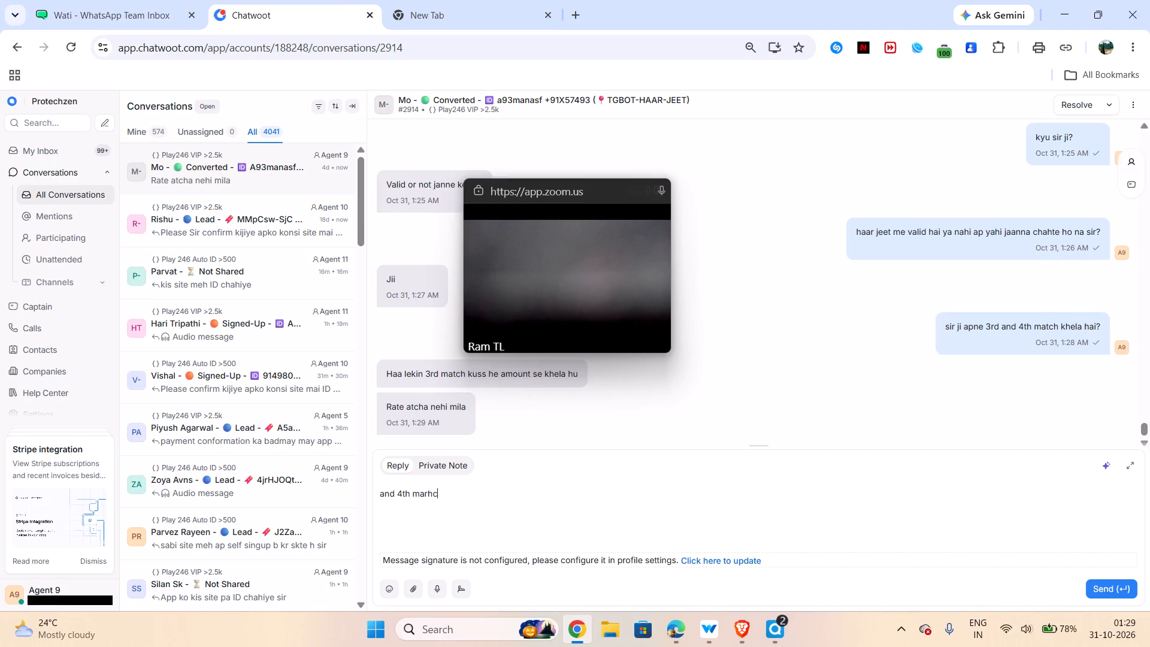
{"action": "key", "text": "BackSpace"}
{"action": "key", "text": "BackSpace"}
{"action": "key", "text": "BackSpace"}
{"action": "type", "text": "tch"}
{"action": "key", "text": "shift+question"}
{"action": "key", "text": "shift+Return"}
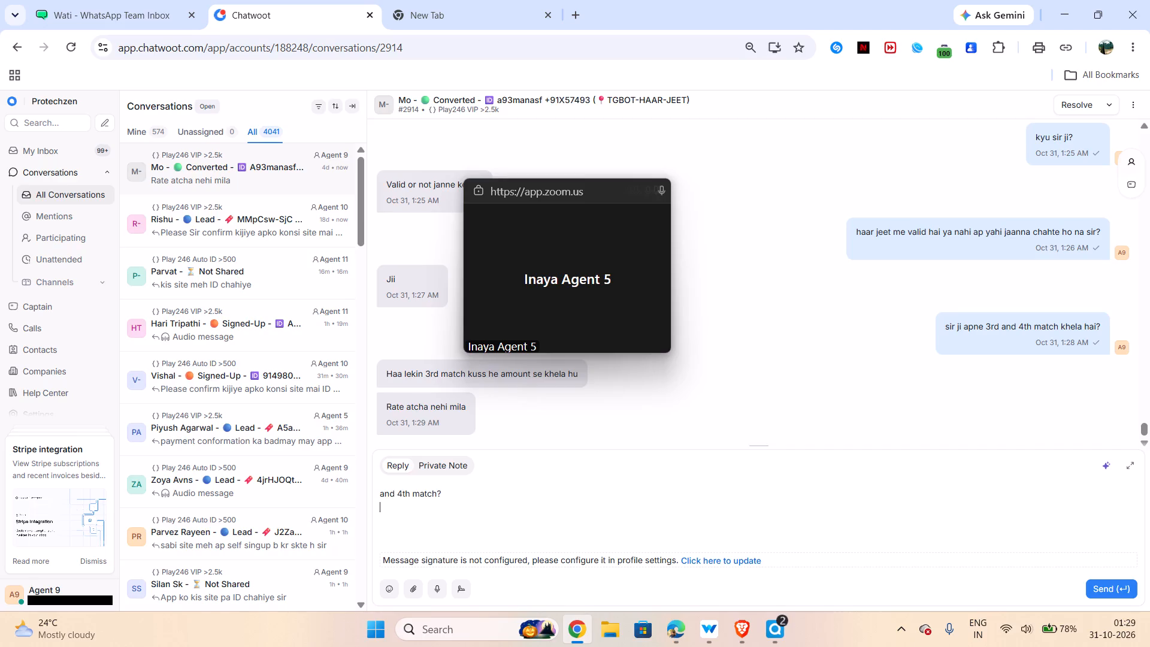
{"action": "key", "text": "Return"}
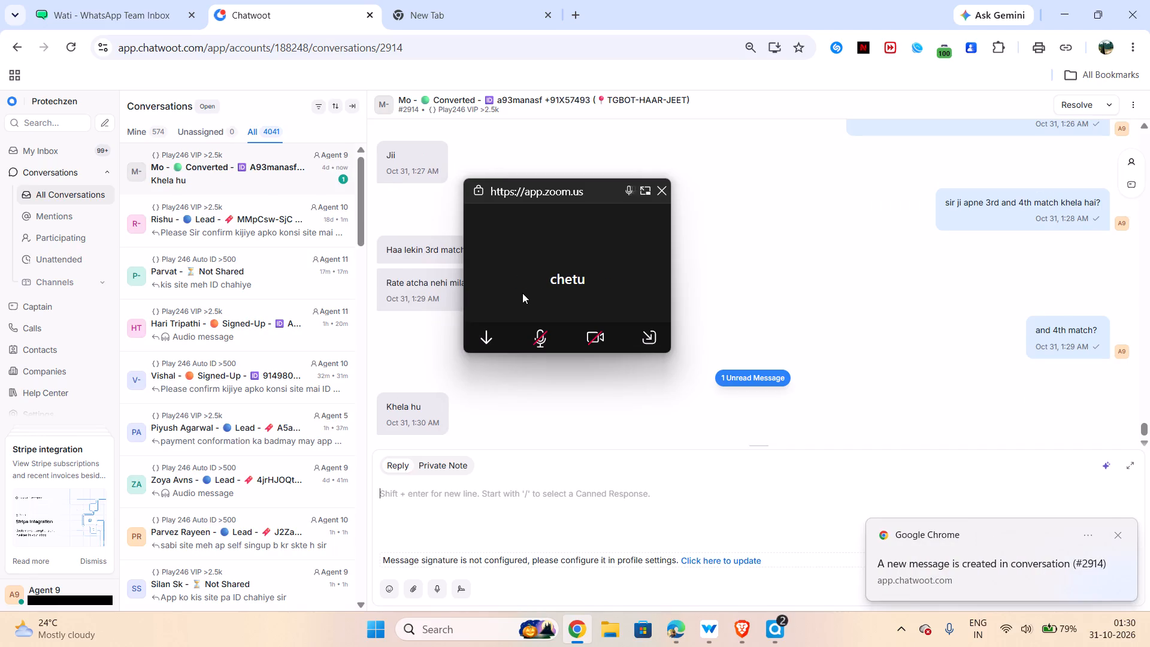
Send the customer the reply "toh sir ji ap 5th match ke liye eligible hai" in conversation #2914.
{"action": "left_click_drag", "start_coordinate": [443, 542], "coordinate": [461, 511]}
{"action": "left_click", "coordinate": [461, 511]}
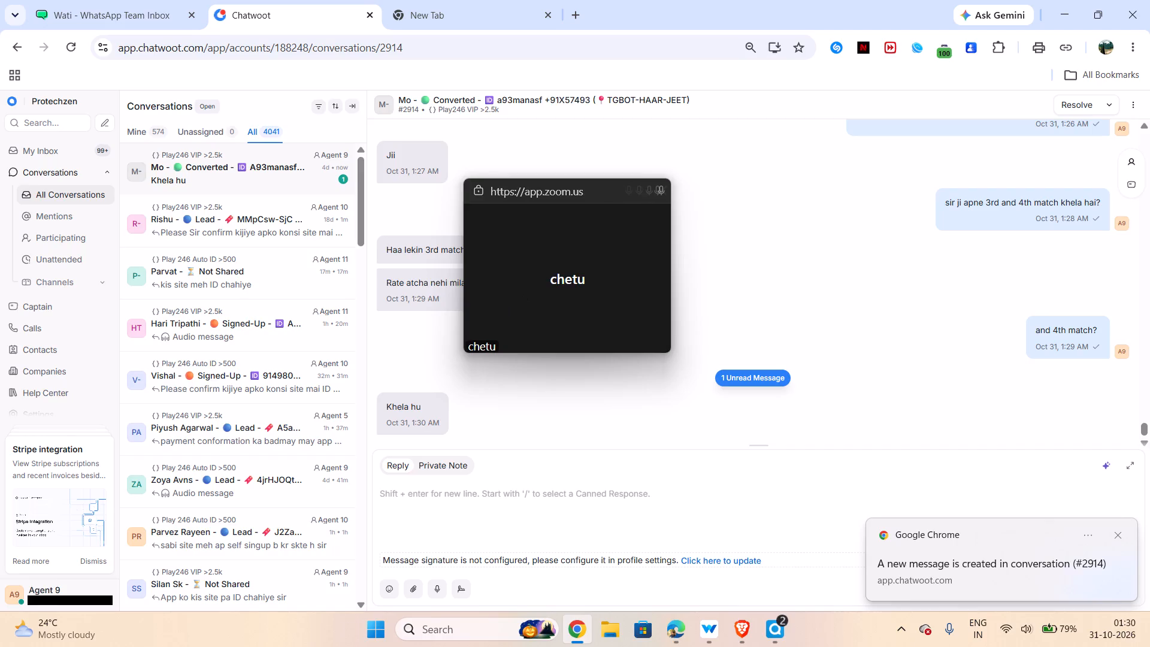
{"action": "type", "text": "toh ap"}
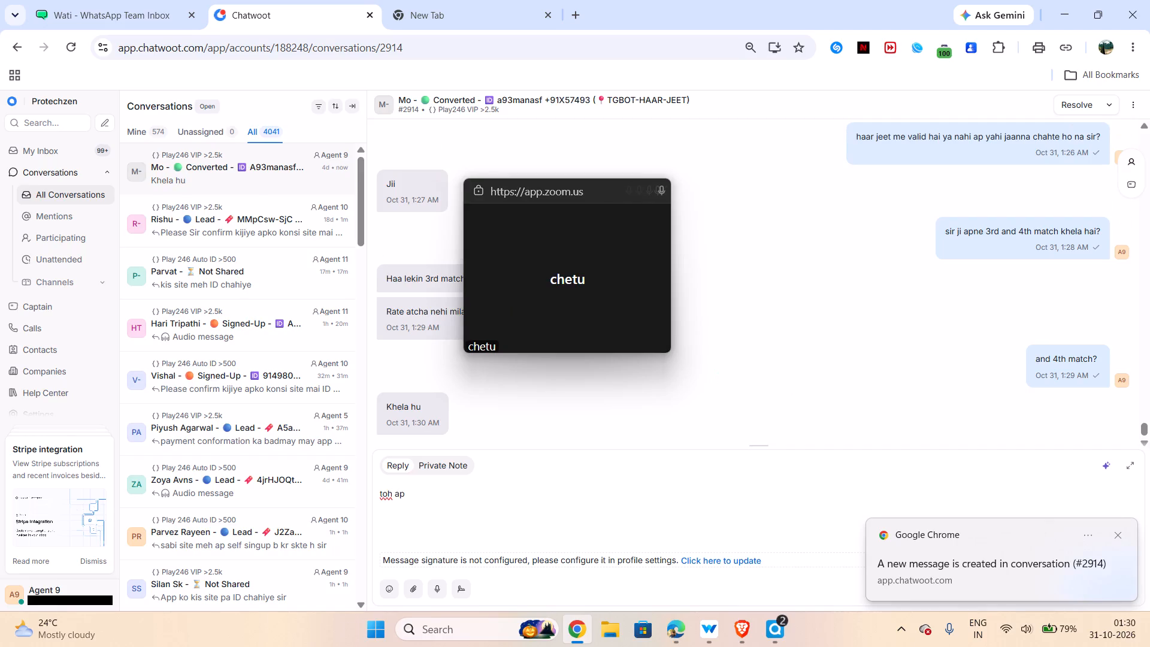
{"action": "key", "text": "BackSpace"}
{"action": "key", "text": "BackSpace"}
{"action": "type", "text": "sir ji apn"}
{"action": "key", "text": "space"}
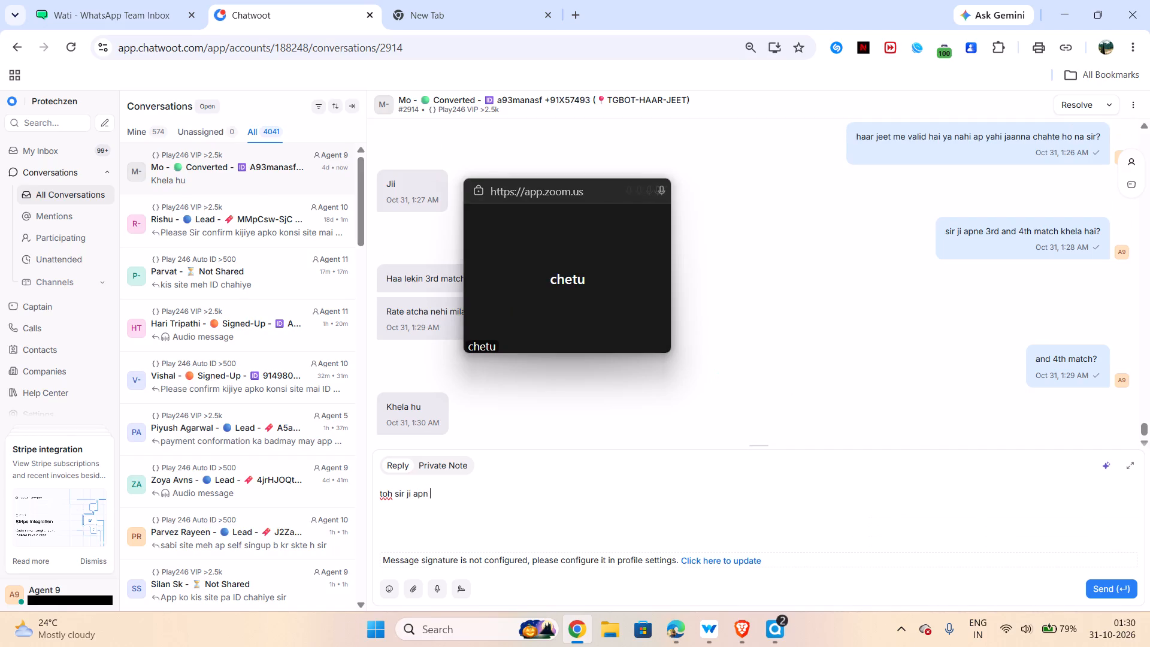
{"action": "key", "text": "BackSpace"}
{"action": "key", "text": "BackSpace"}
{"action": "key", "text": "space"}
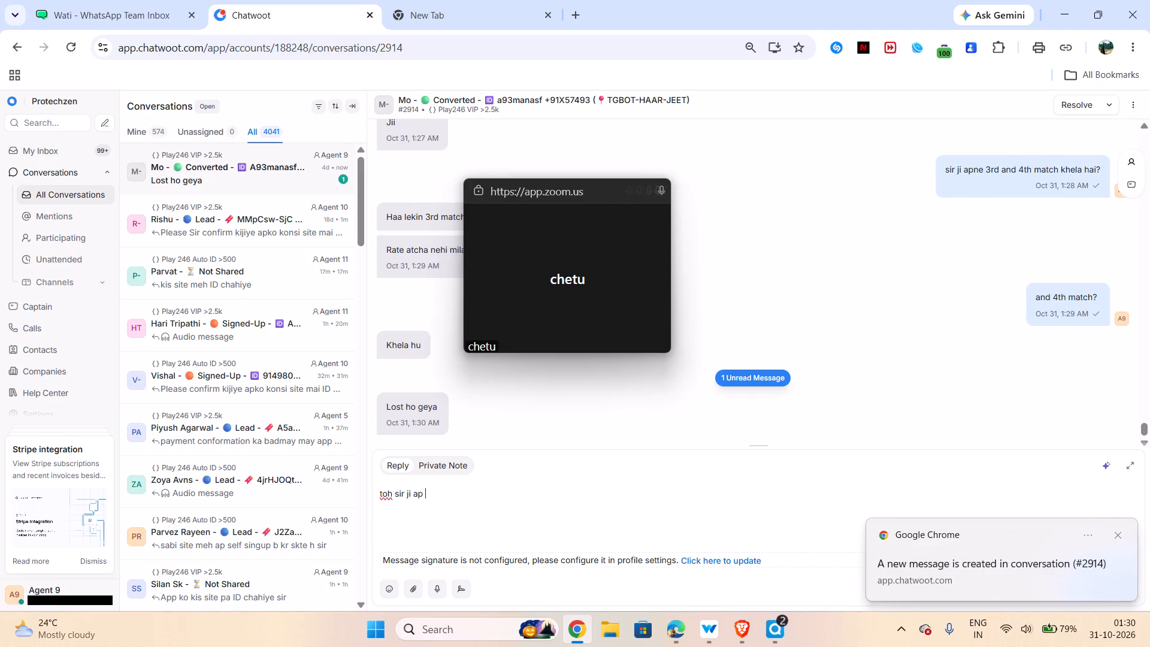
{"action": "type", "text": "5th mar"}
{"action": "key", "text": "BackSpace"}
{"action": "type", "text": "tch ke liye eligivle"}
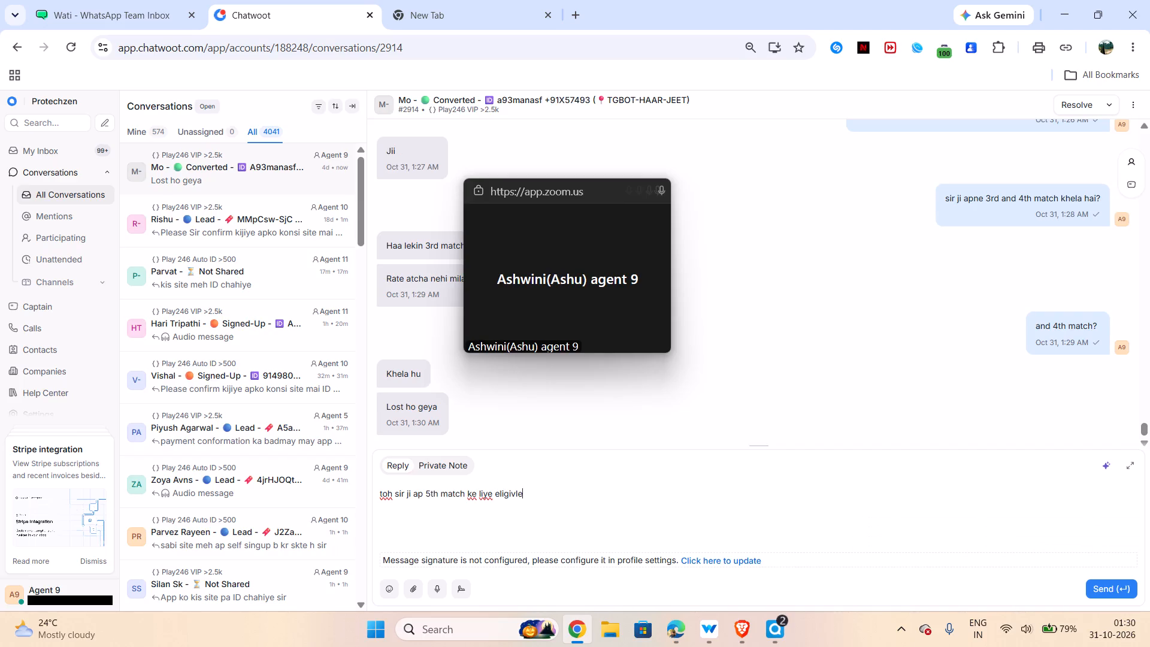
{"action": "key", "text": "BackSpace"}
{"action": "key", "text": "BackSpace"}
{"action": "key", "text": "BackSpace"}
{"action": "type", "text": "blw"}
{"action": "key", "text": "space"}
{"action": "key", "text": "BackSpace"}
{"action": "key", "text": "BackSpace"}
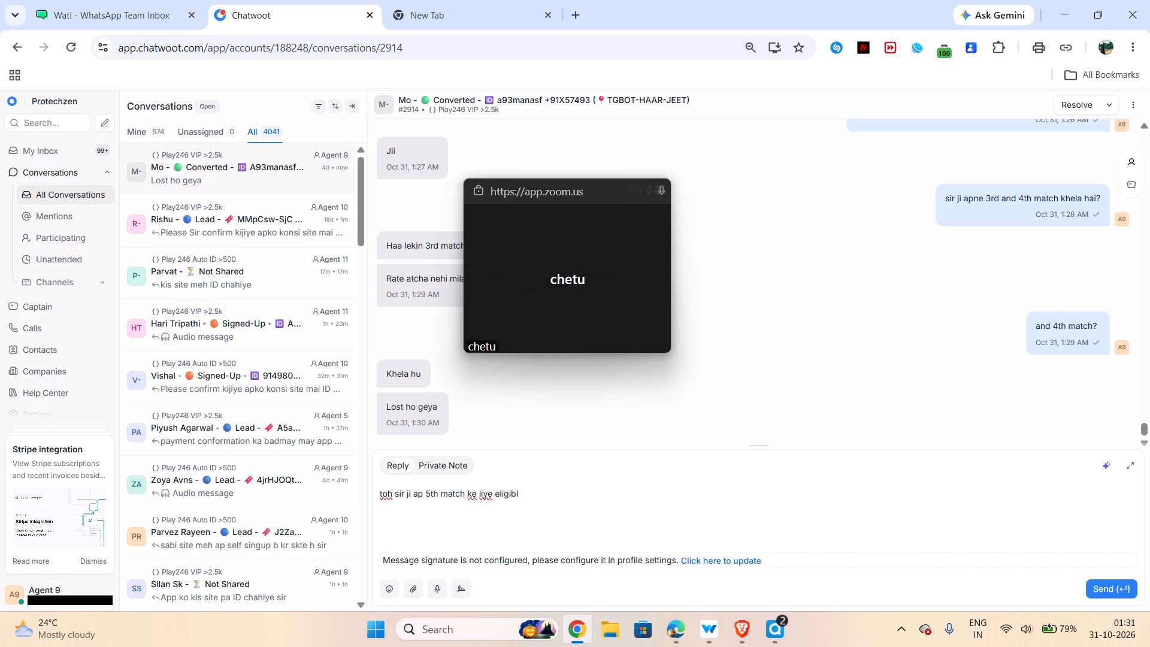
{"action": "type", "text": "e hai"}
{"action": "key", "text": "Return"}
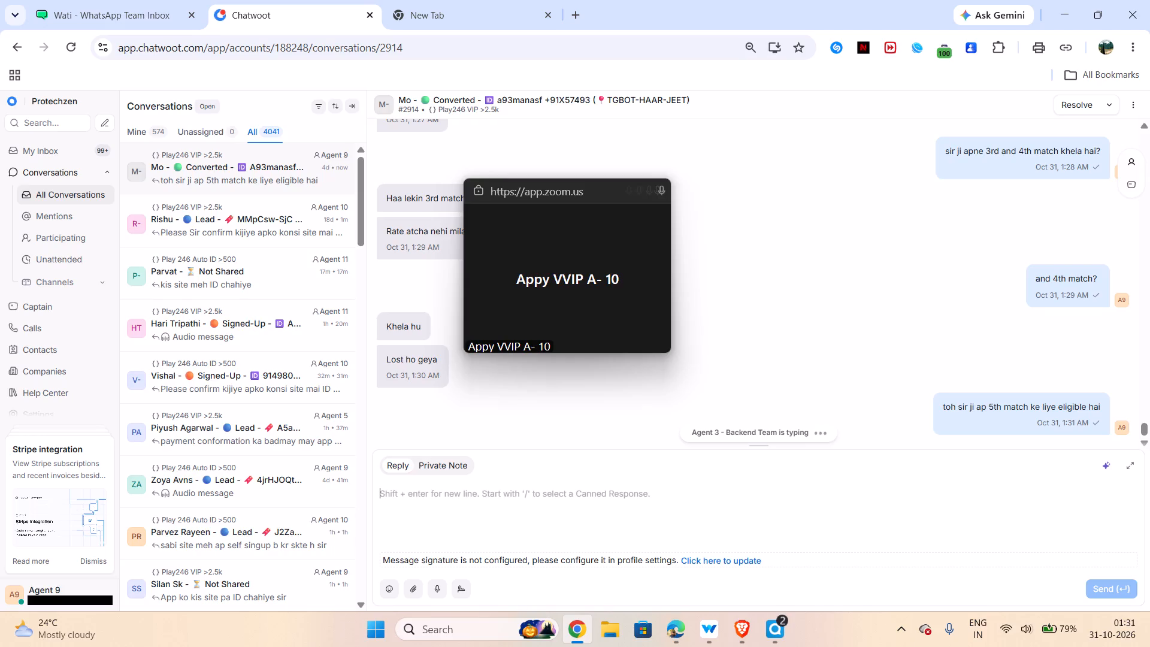
Unmute the microphone in the floating Zoom window to speak, mute it, and unmute it again.
{"action": "left_click", "coordinate": [541, 329]}
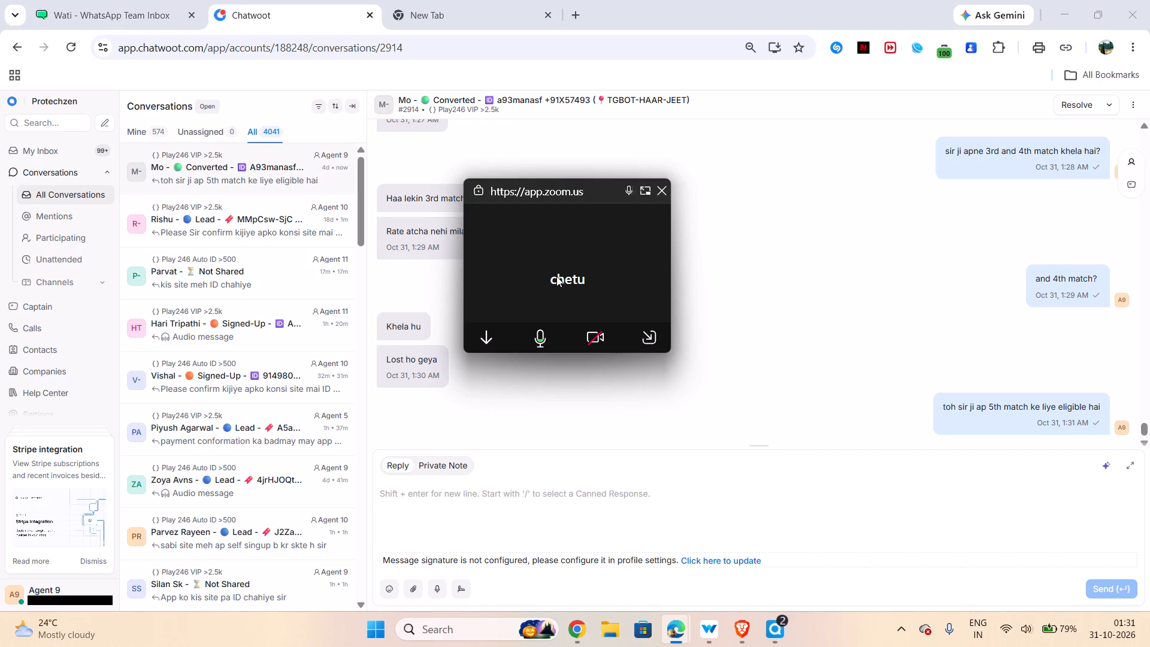
{"action": "left_click", "coordinate": [534, 332]}
{"action": "left_click", "coordinate": [536, 498]}
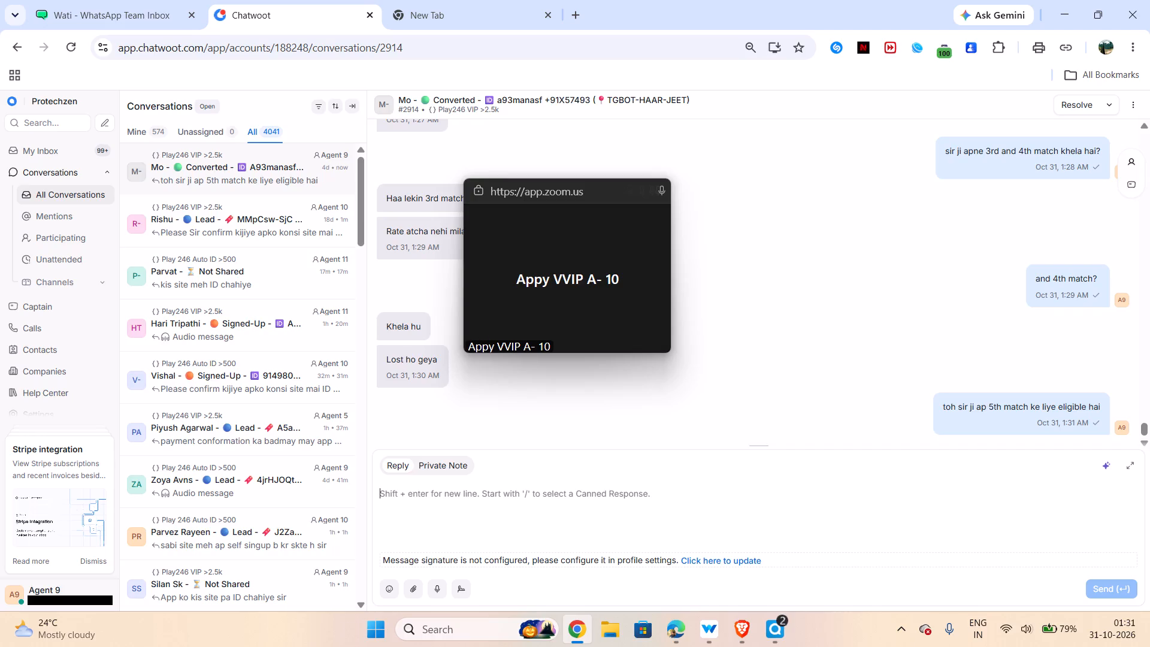
{"action": "left_click", "coordinate": [532, 325]}
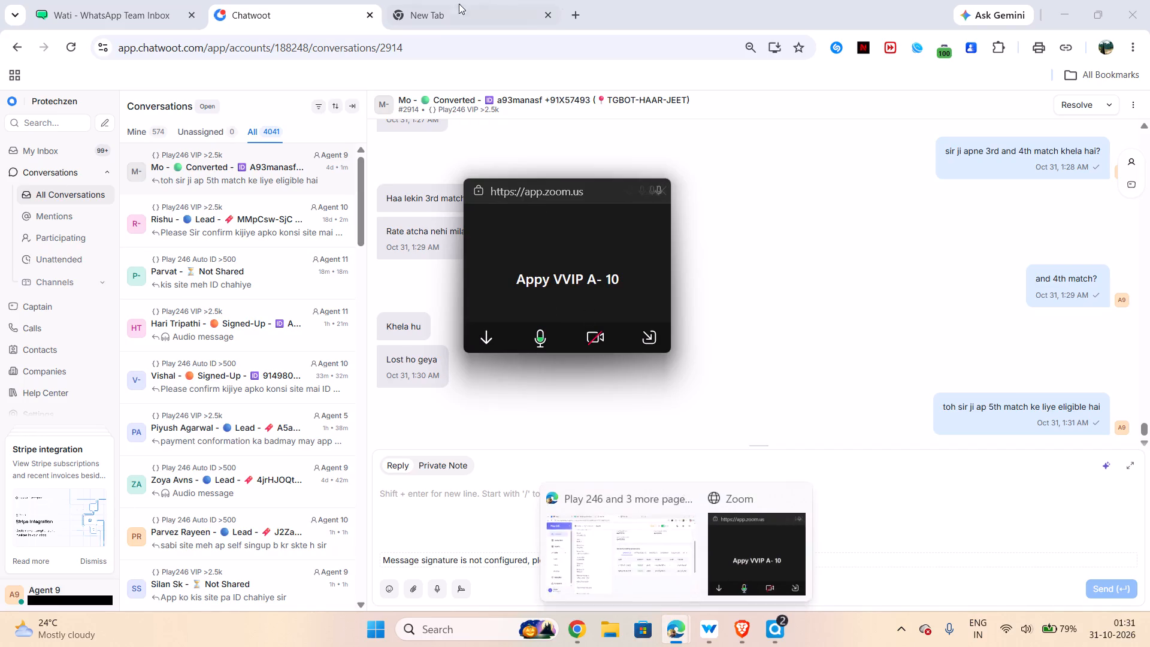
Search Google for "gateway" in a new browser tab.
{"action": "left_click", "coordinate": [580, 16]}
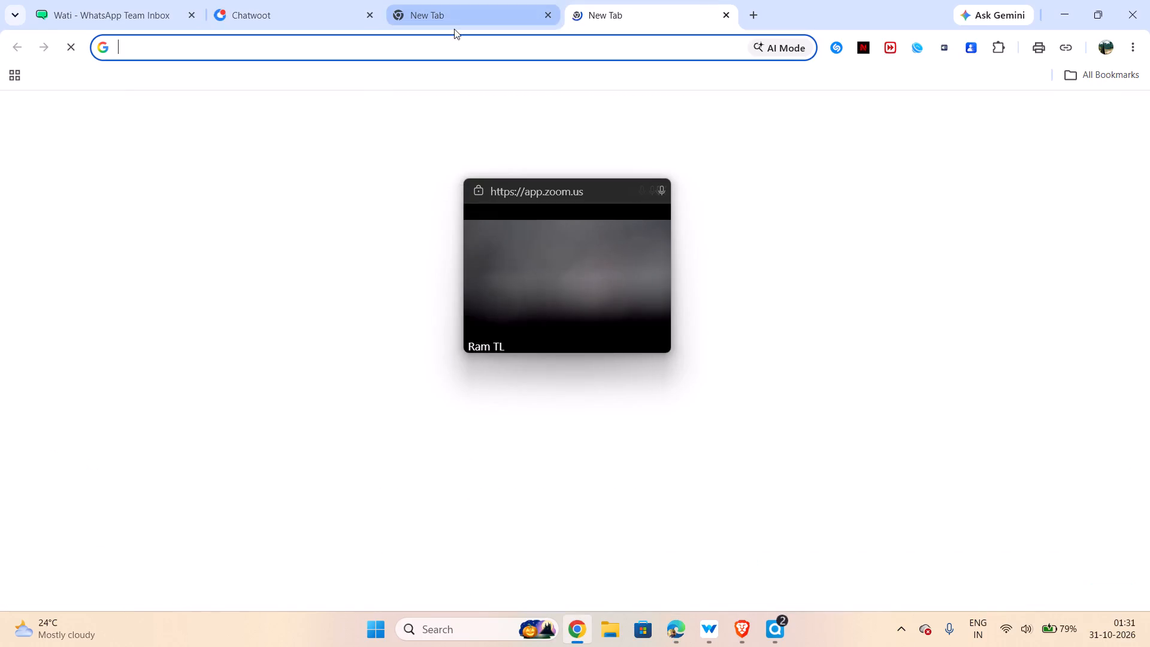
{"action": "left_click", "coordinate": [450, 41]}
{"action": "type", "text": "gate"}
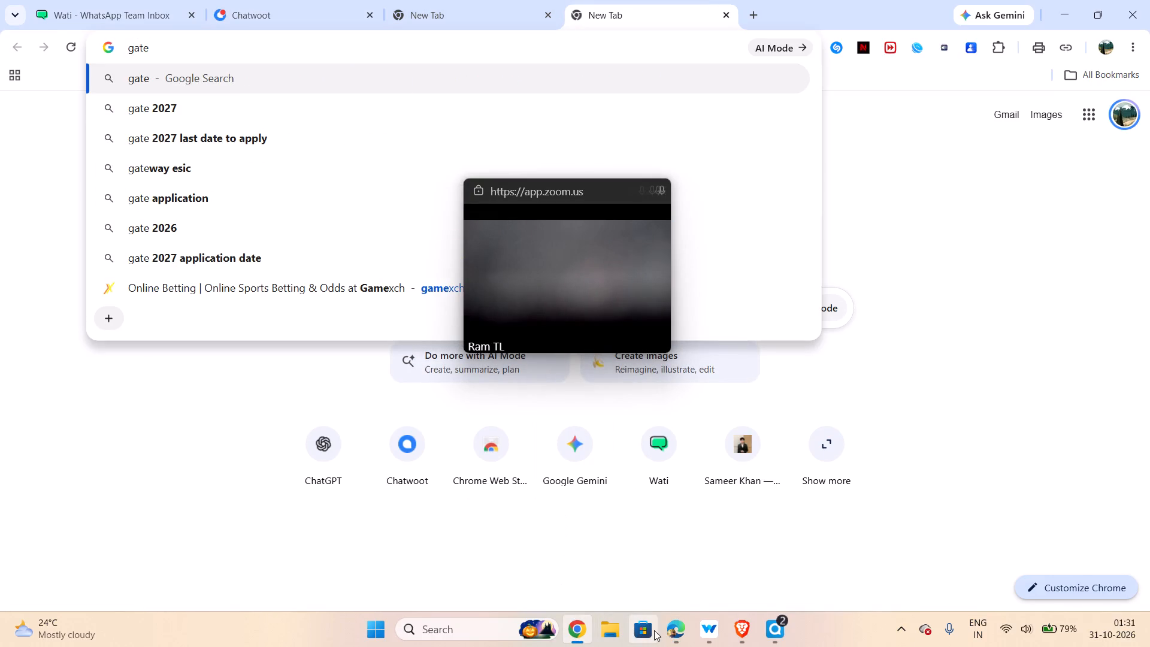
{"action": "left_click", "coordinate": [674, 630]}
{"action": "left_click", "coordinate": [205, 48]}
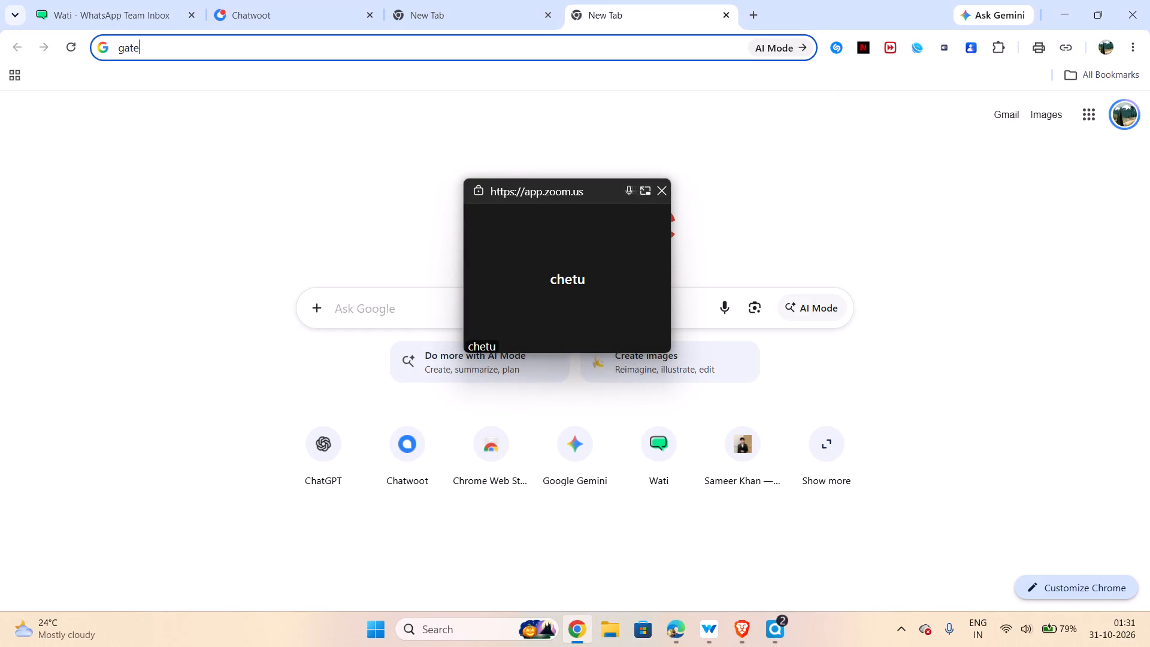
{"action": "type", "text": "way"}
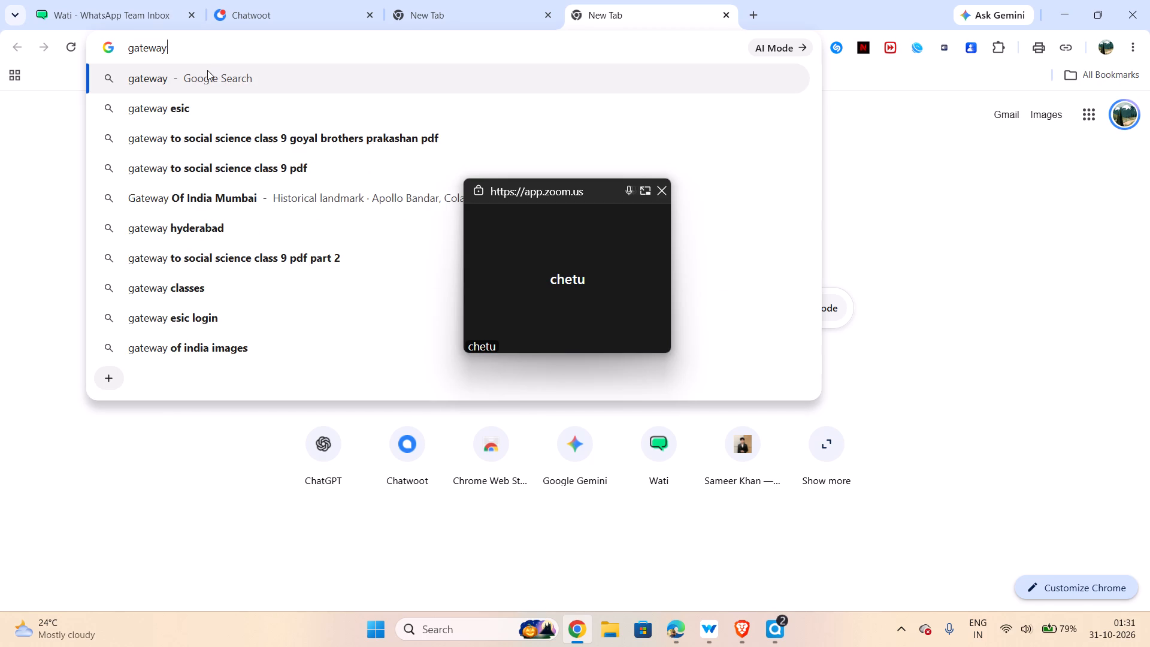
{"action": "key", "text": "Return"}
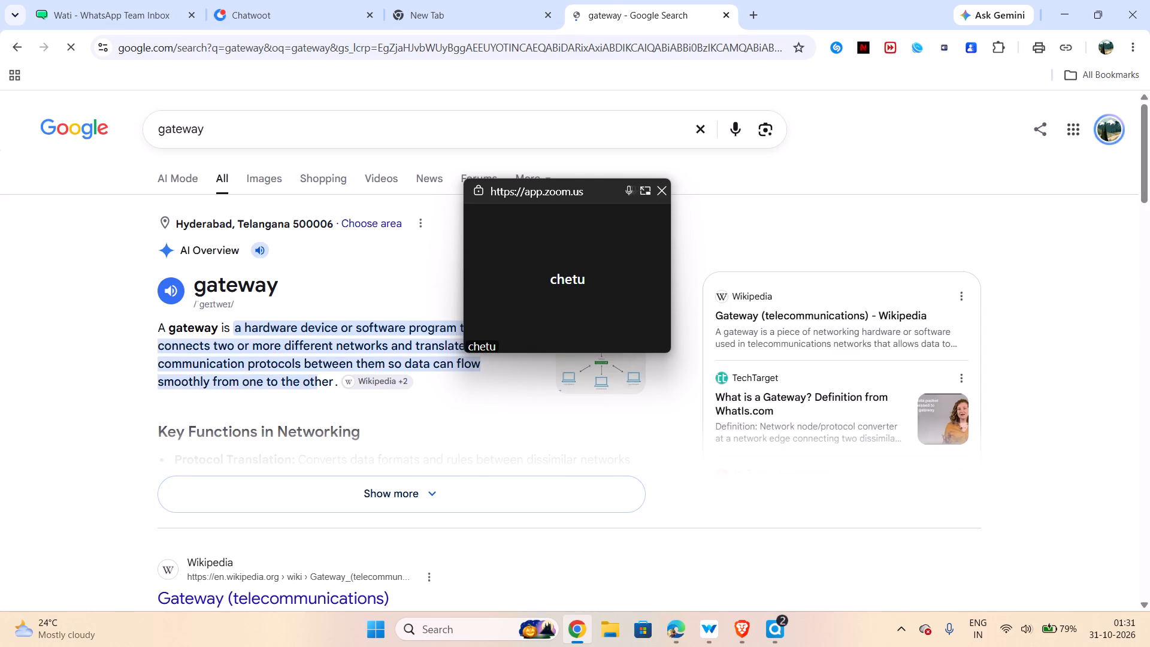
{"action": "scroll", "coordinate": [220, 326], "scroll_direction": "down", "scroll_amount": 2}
Switch to the Edge window and open the Transactions page of GatewayHub 2.0.
{"action": "left_click", "coordinate": [679, 636]}
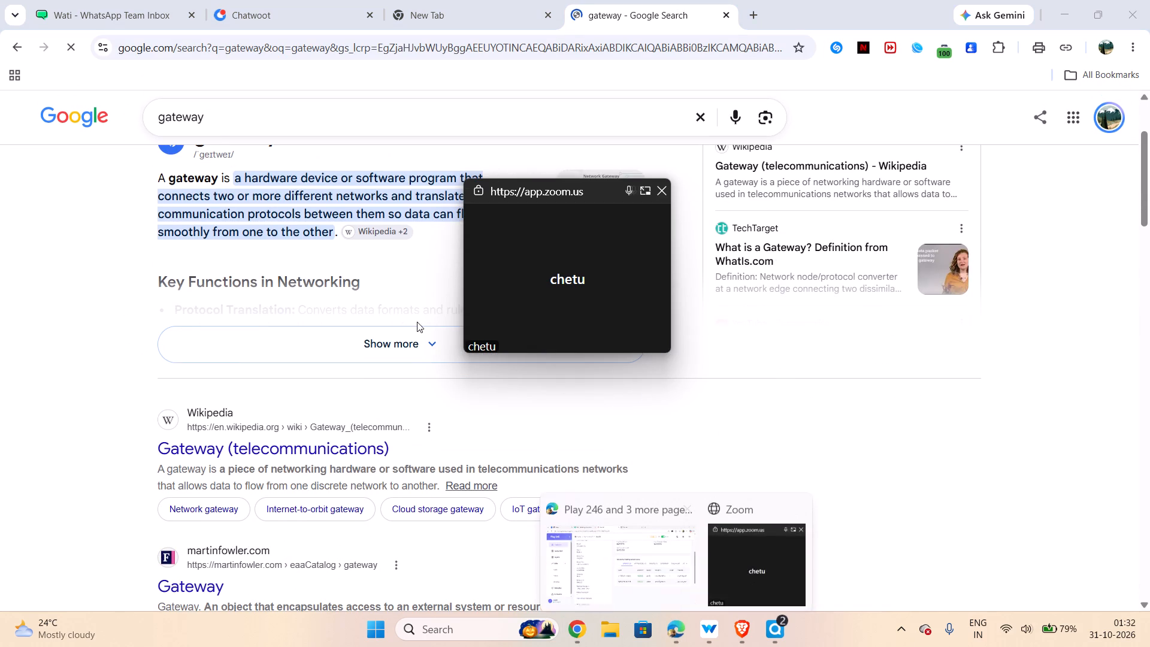
{"action": "left_click", "coordinate": [592, 557]}
{"action": "left_click", "coordinate": [679, 0]}
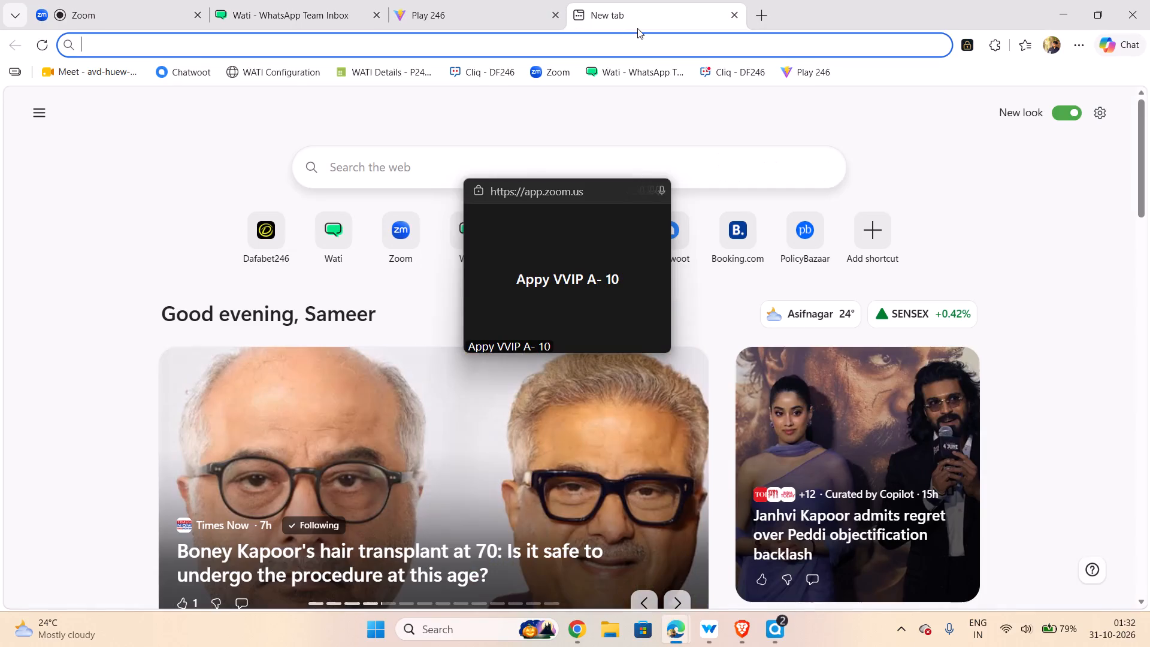
{"action": "left_click", "coordinate": [635, 46]}
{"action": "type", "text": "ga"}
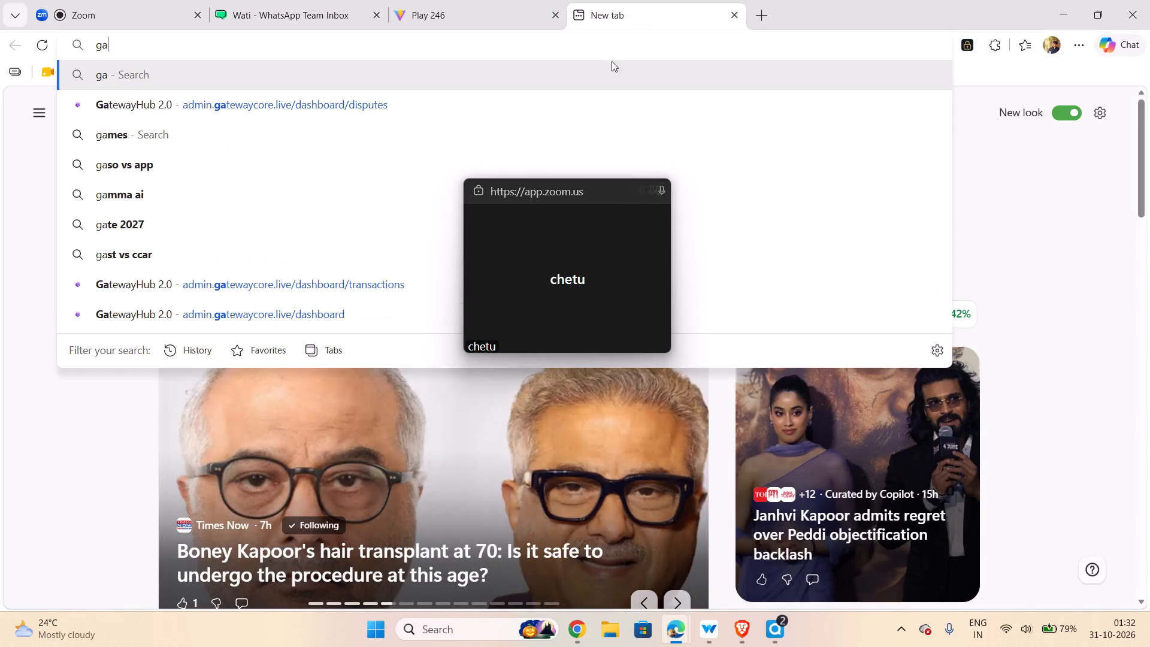
{"action": "left_click", "coordinate": [536, 109]}
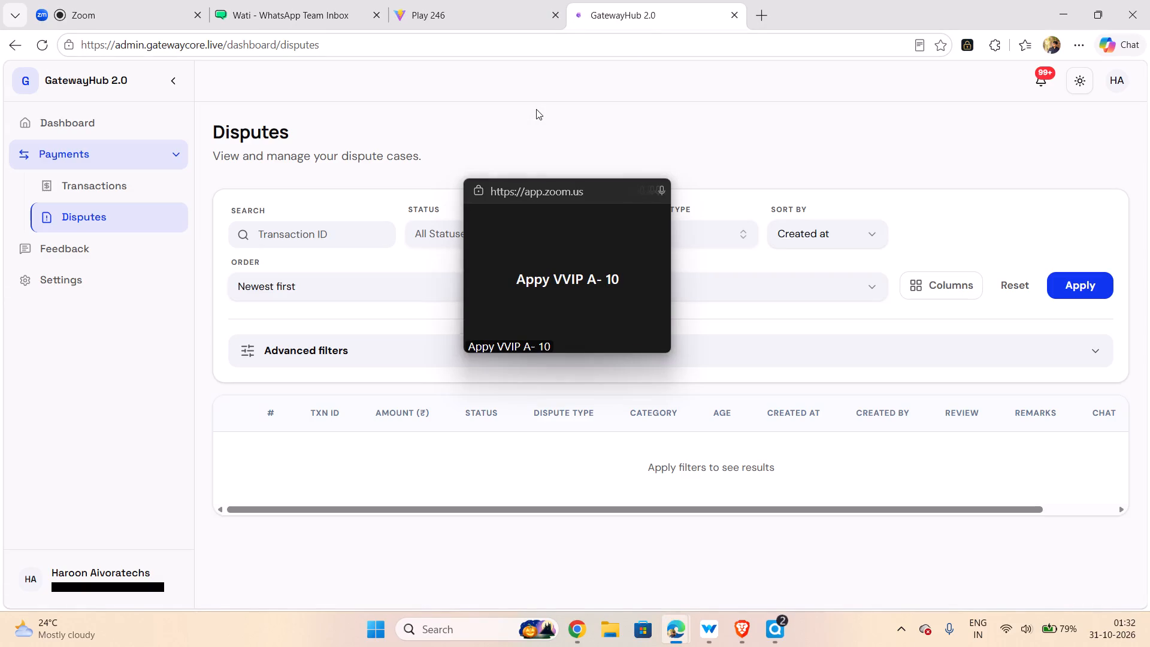
{"action": "left_click", "coordinate": [120, 180]}
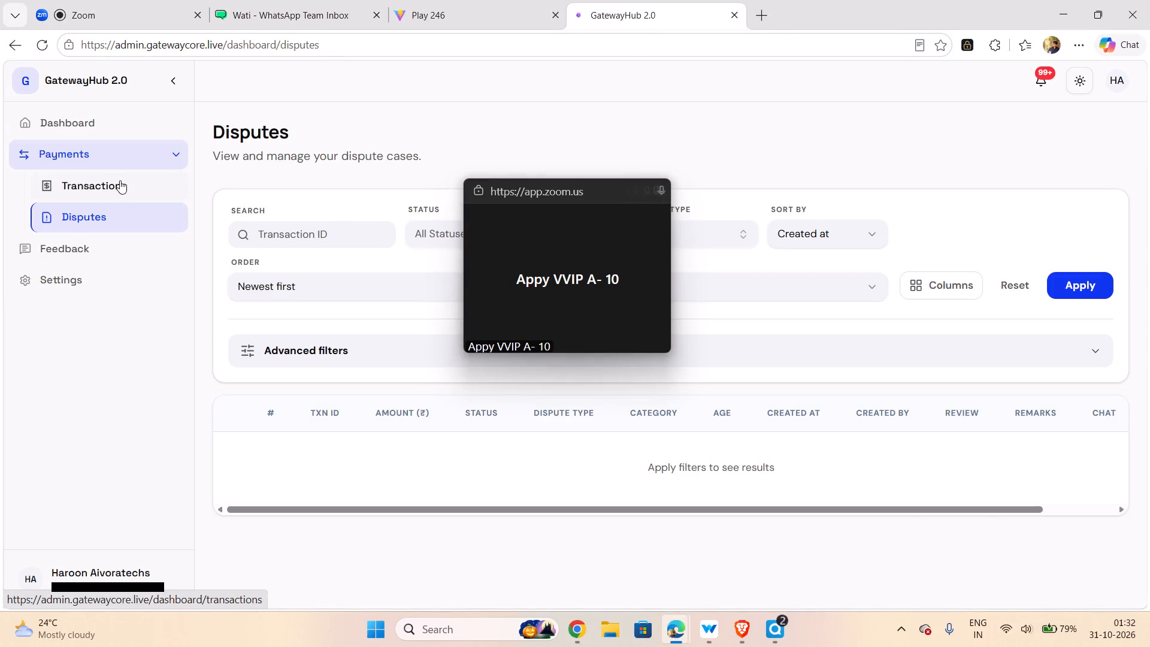
Move the floating Zoom window off the filters and filter the transactions by username "vs" and date Oct 31, 2026.
{"action": "left_click_drag", "start_coordinate": [519, 197], "coordinate": [167, 180]}
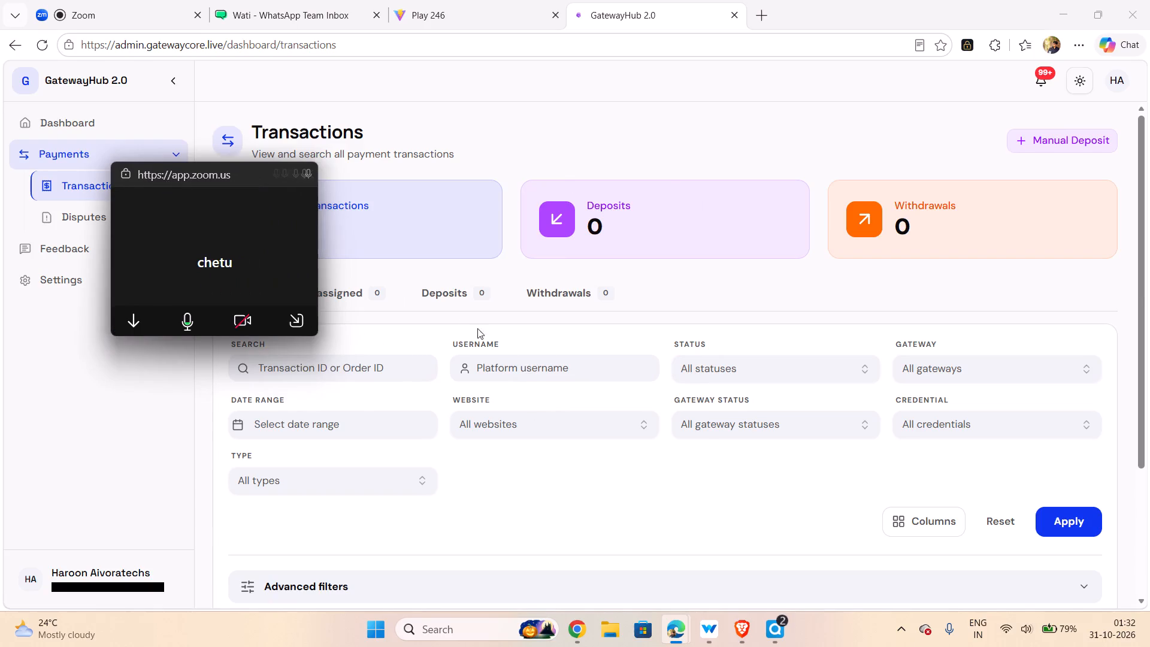
{"action": "left_click", "coordinate": [536, 370]}
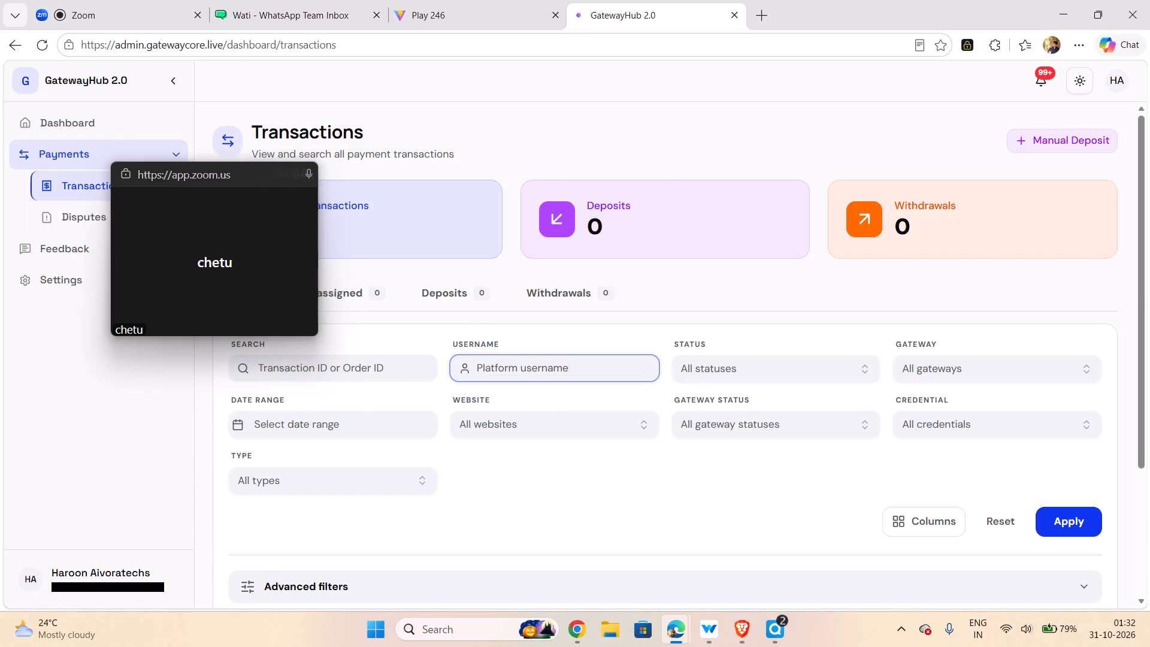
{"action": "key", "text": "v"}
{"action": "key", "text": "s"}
{"action": "left_click", "coordinate": [380, 419]}
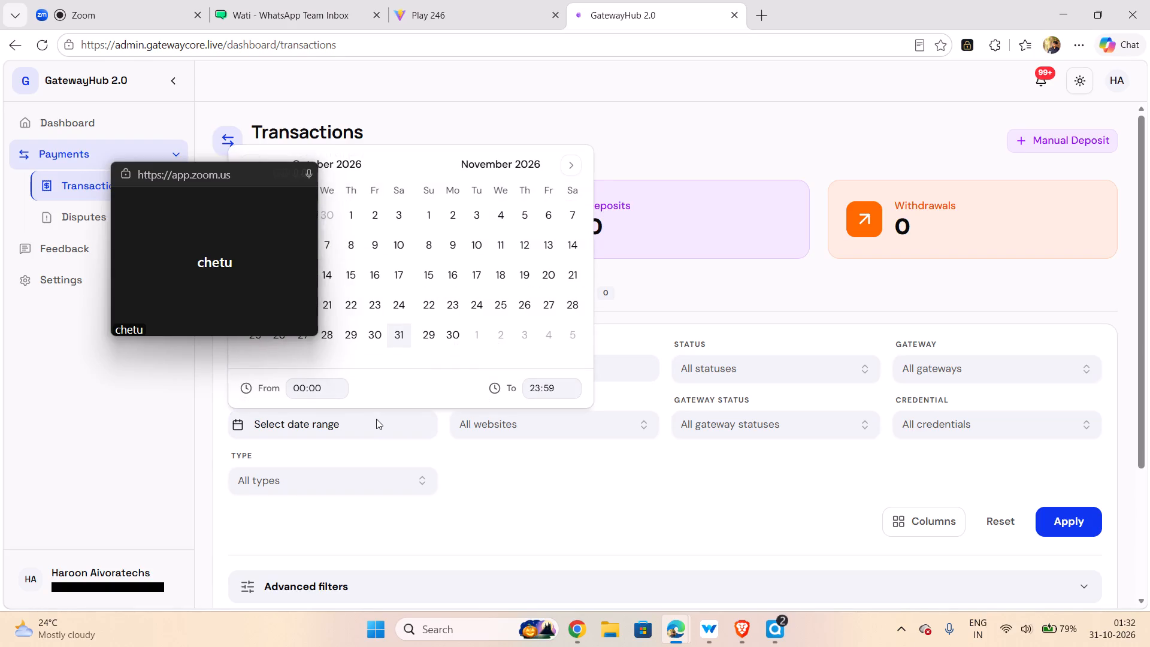
{"action": "left_click", "coordinate": [405, 335]}
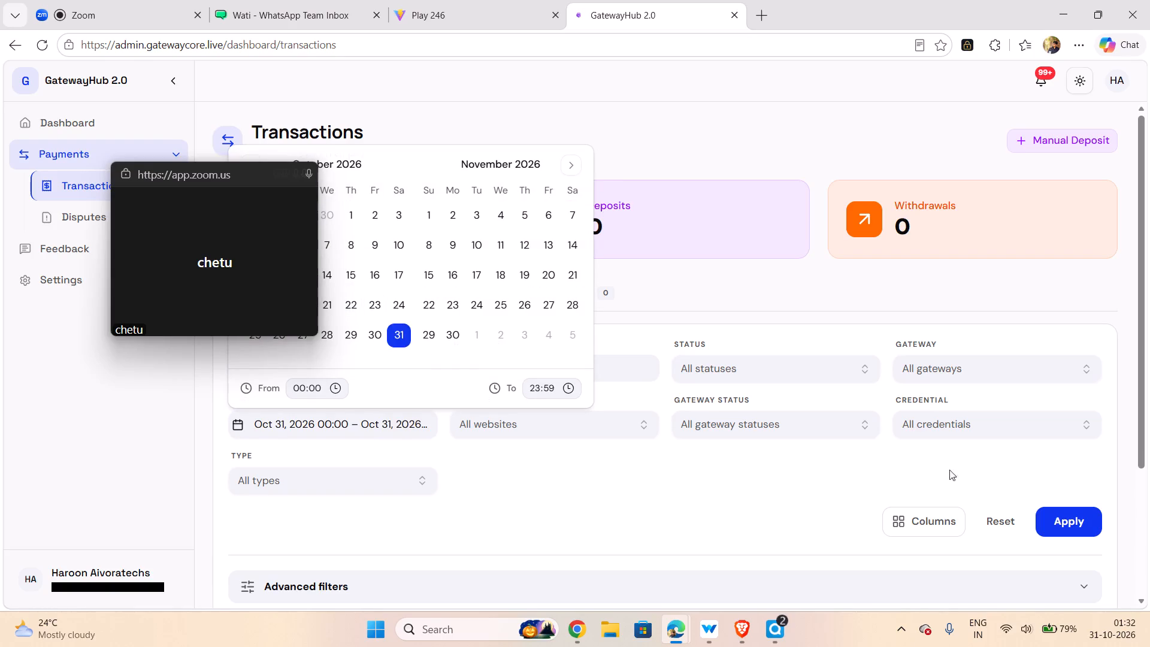
{"action": "left_click", "coordinate": [1060, 512]}
{"action": "scroll", "coordinate": [598, 349], "scroll_direction": "down", "scroll_amount": 4}
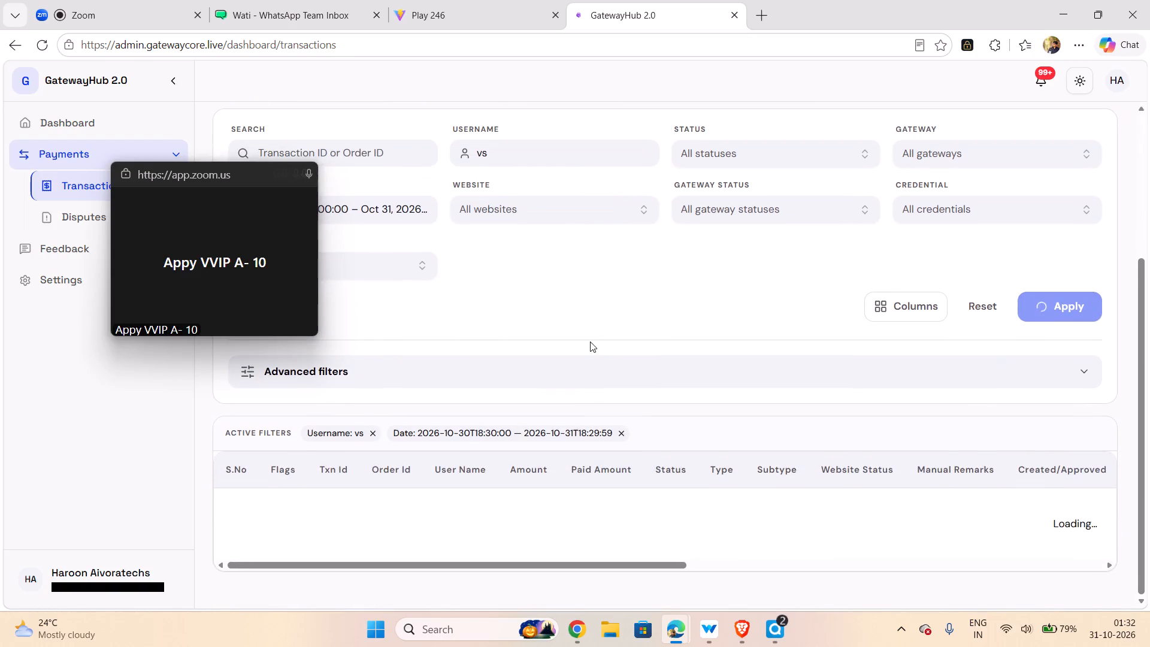
{"action": "scroll", "coordinate": [786, 416], "scroll_direction": "down", "scroll_amount": 1}
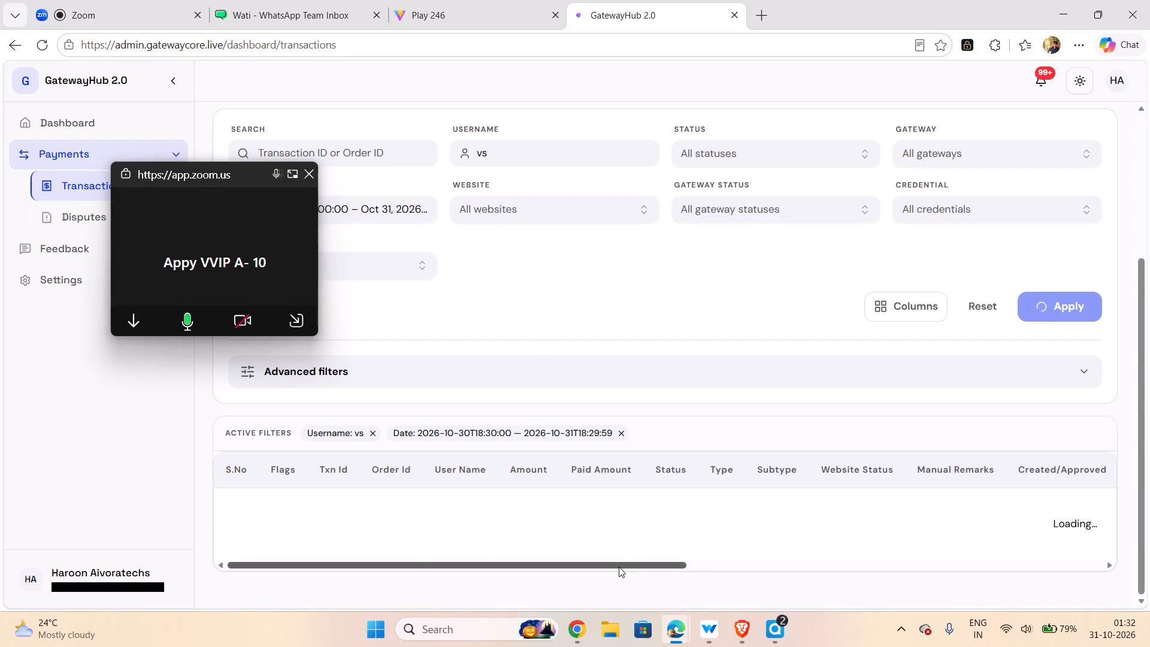
{"action": "left_click_drag", "start_coordinate": [619, 562], "coordinate": [584, 535]}
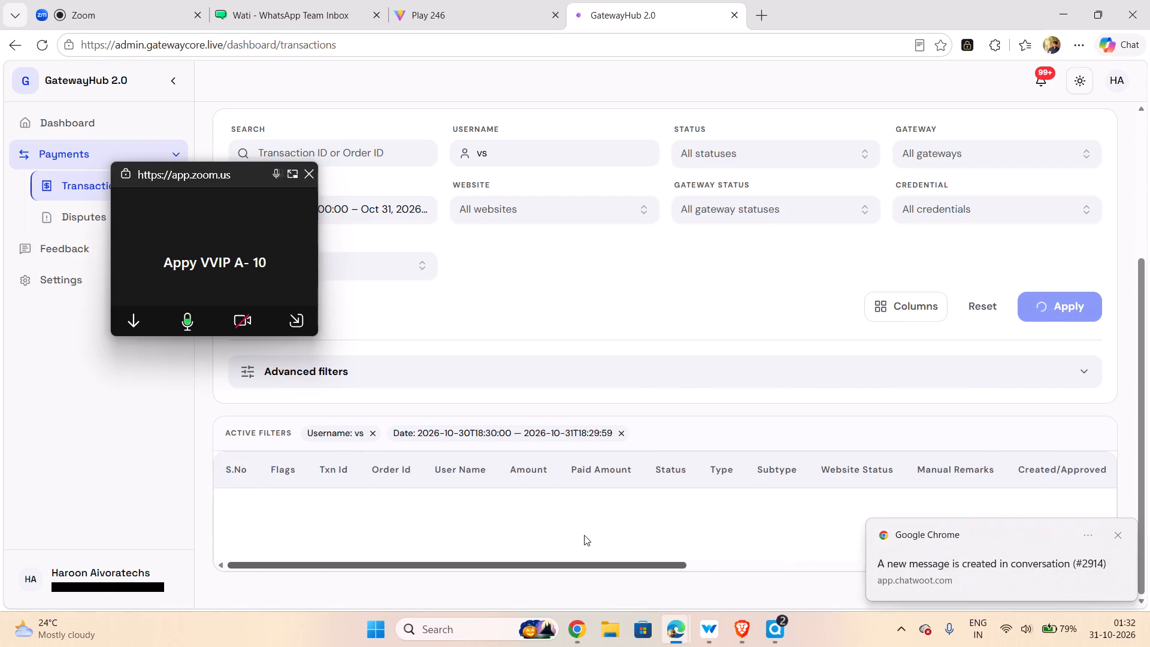
{"action": "left_click_drag", "start_coordinate": [584, 535], "coordinate": [583, 535]}
Switch back to Chrome and close the "gateway" search tab.
{"action": "left_click", "coordinate": [578, 631]}
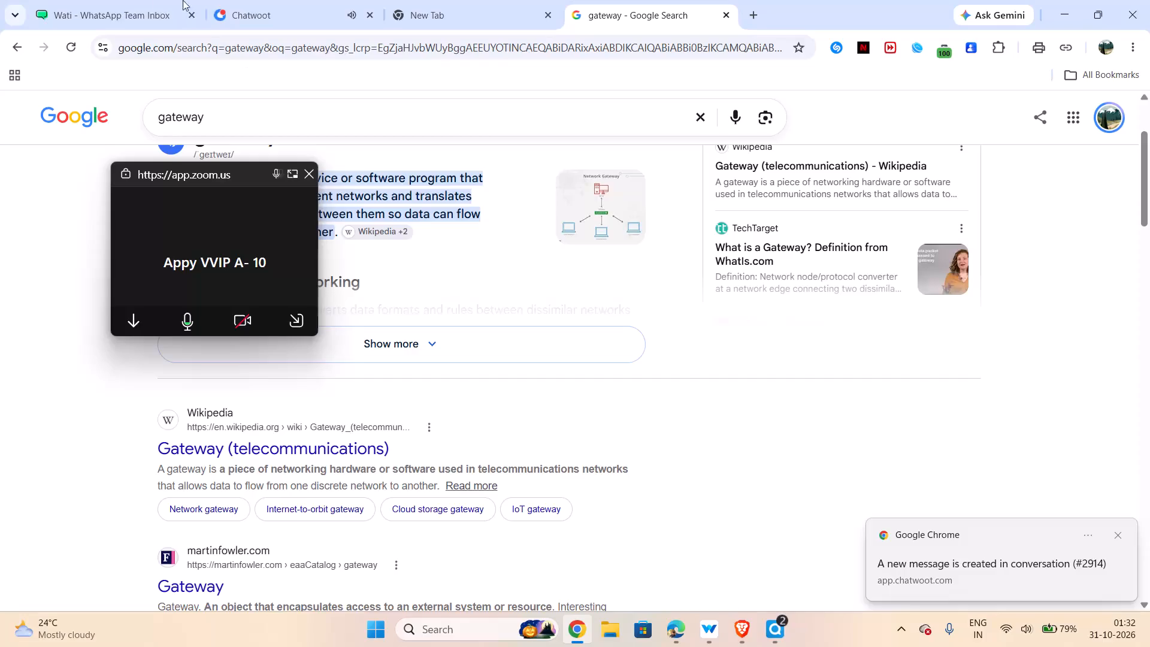
{"action": "left_click", "coordinate": [727, 15]}
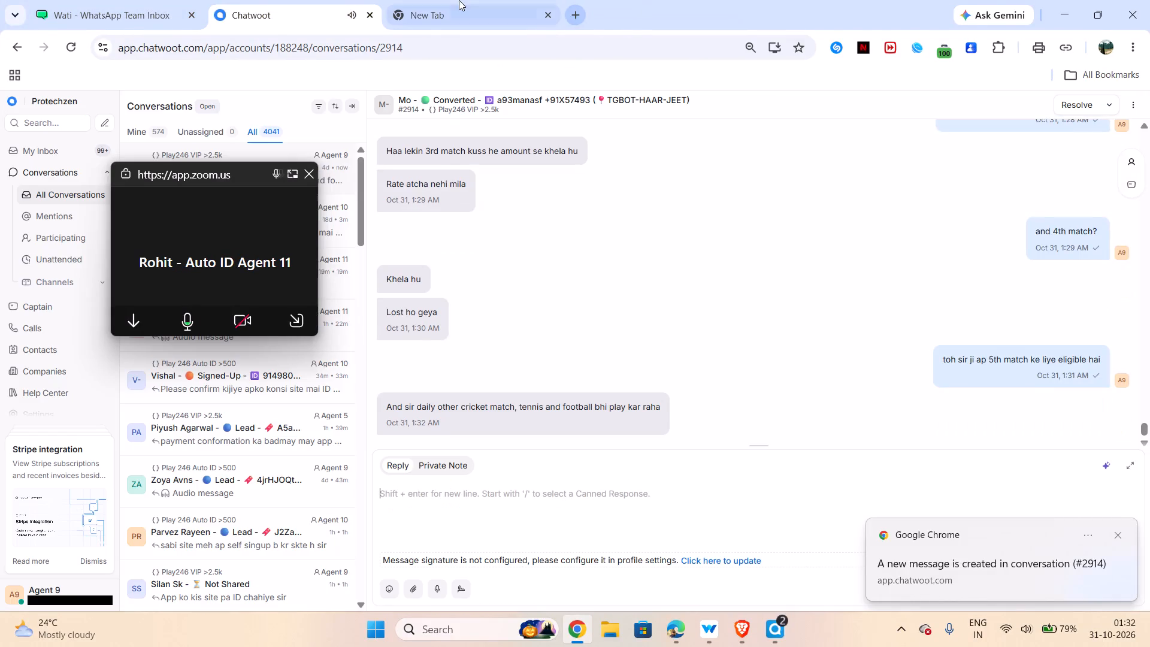
Read the customer's latest messages in conversation #2914 and send the reply "ji sir ji".
{"action": "scroll", "coordinate": [498, 331], "scroll_direction": "down", "scroll_amount": 3}
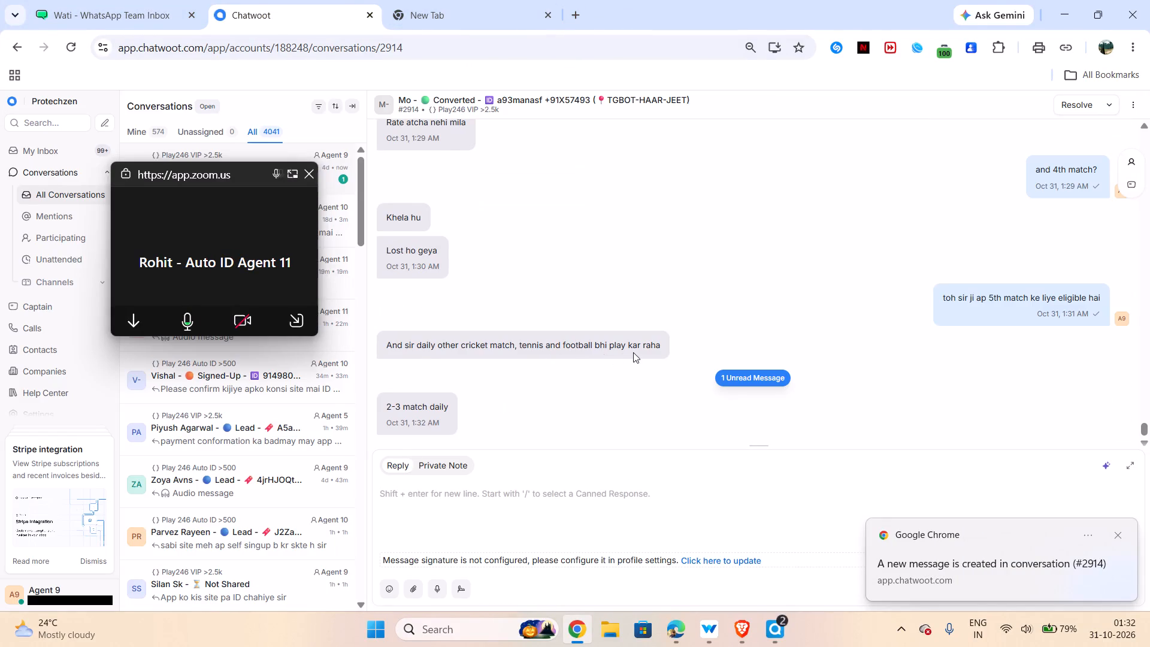
{"action": "left_click", "coordinate": [594, 512]}
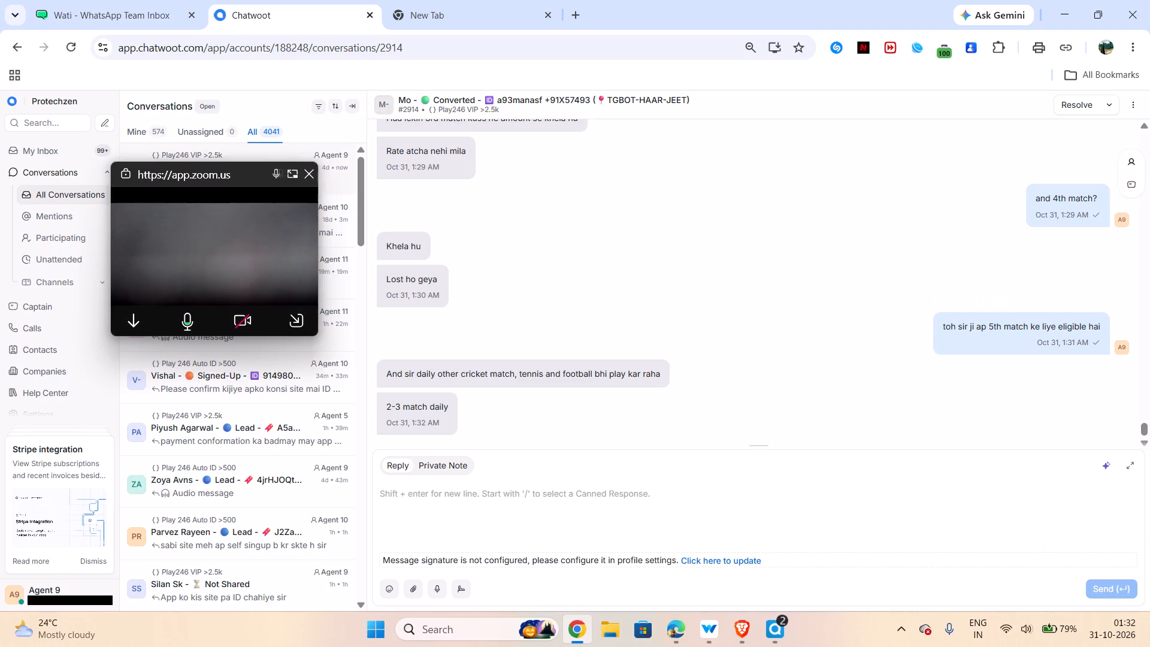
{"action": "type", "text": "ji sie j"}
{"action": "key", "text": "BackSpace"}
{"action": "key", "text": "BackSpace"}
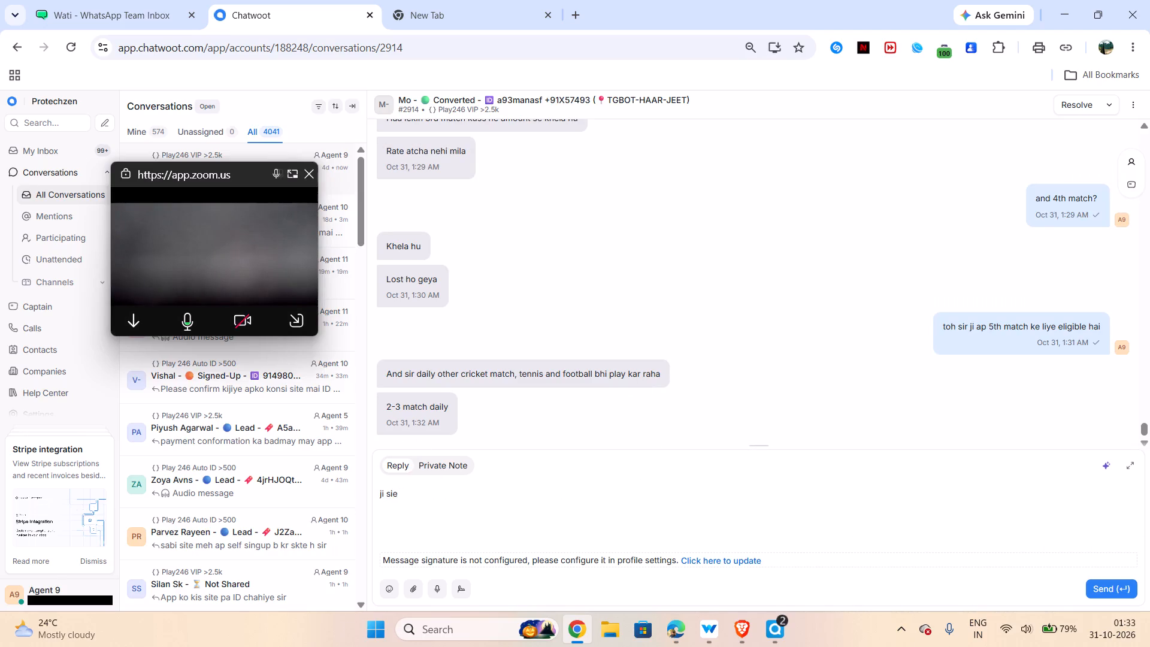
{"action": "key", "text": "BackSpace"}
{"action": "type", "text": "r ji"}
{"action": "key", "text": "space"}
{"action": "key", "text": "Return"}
Draft a follow-up reply to the customer beginning "agar apne genuinely play kiya hai".
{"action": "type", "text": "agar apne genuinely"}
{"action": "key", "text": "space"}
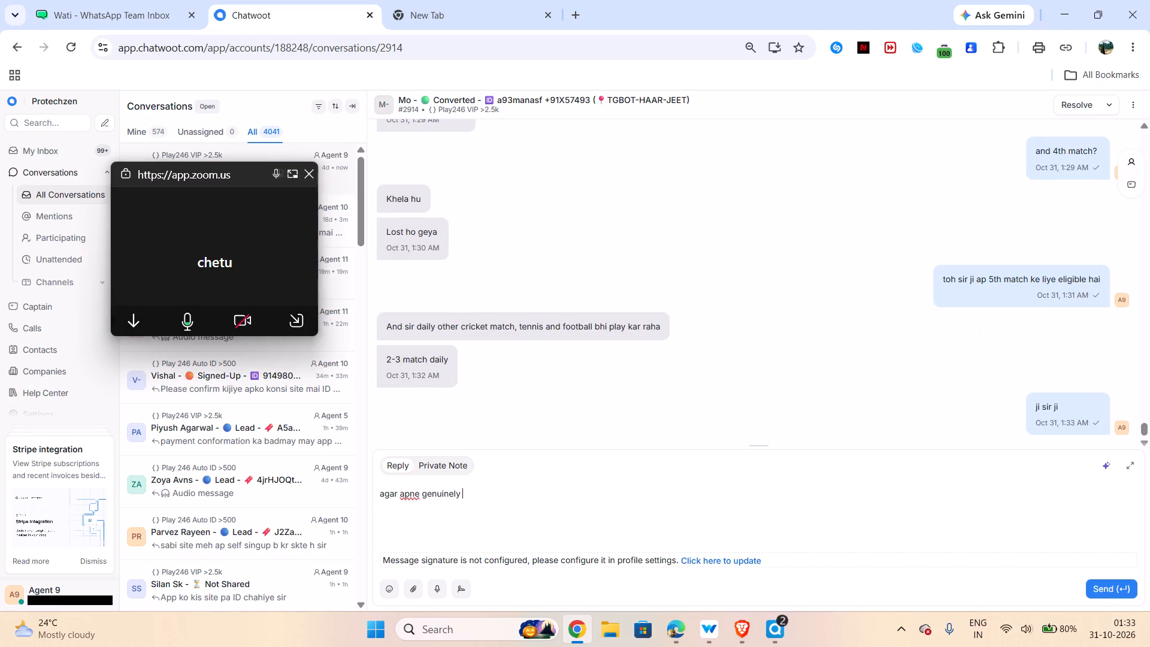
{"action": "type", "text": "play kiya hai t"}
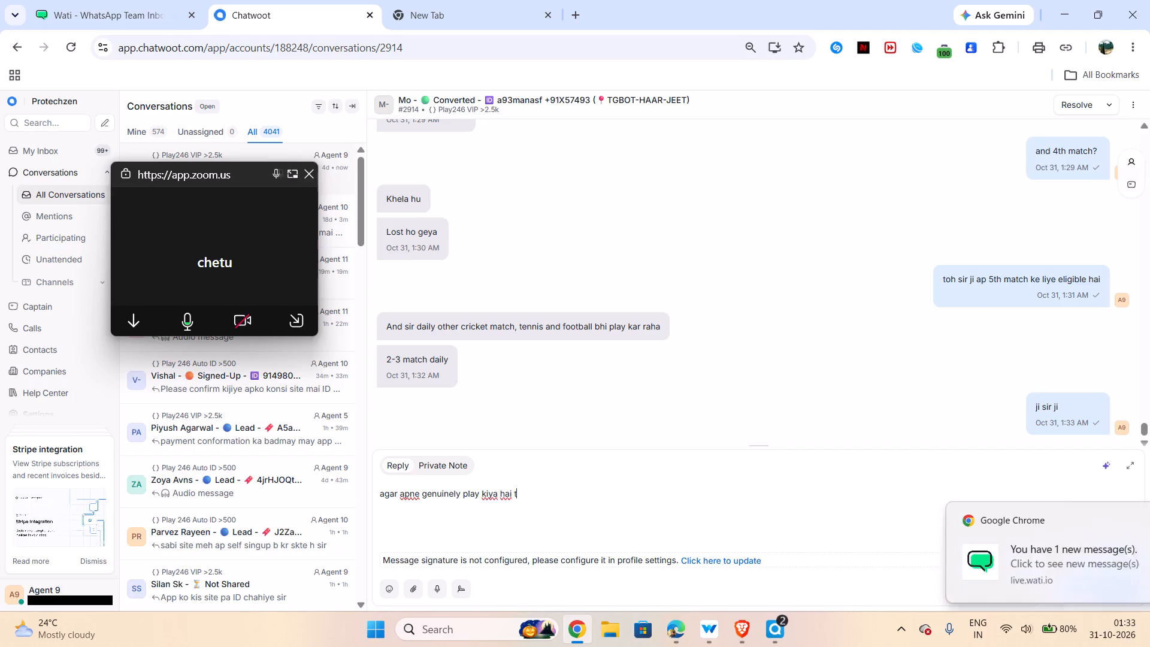
Continue the draft reply in conversation #2914 with "toh ap tension mat lijiye ap offer ke liye".
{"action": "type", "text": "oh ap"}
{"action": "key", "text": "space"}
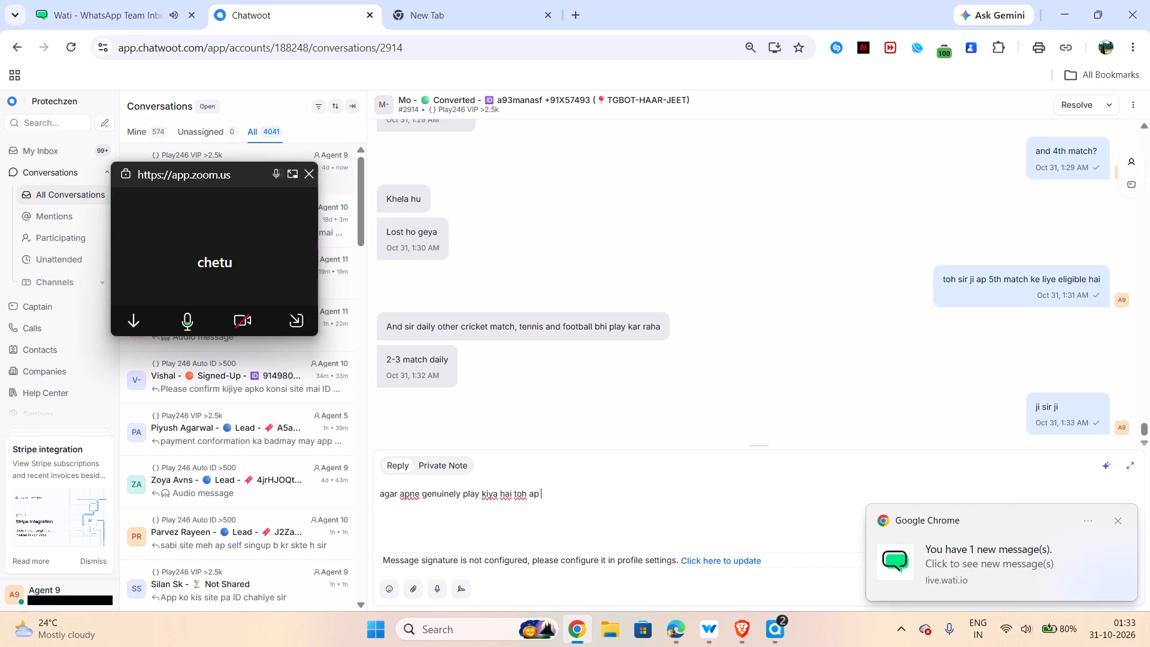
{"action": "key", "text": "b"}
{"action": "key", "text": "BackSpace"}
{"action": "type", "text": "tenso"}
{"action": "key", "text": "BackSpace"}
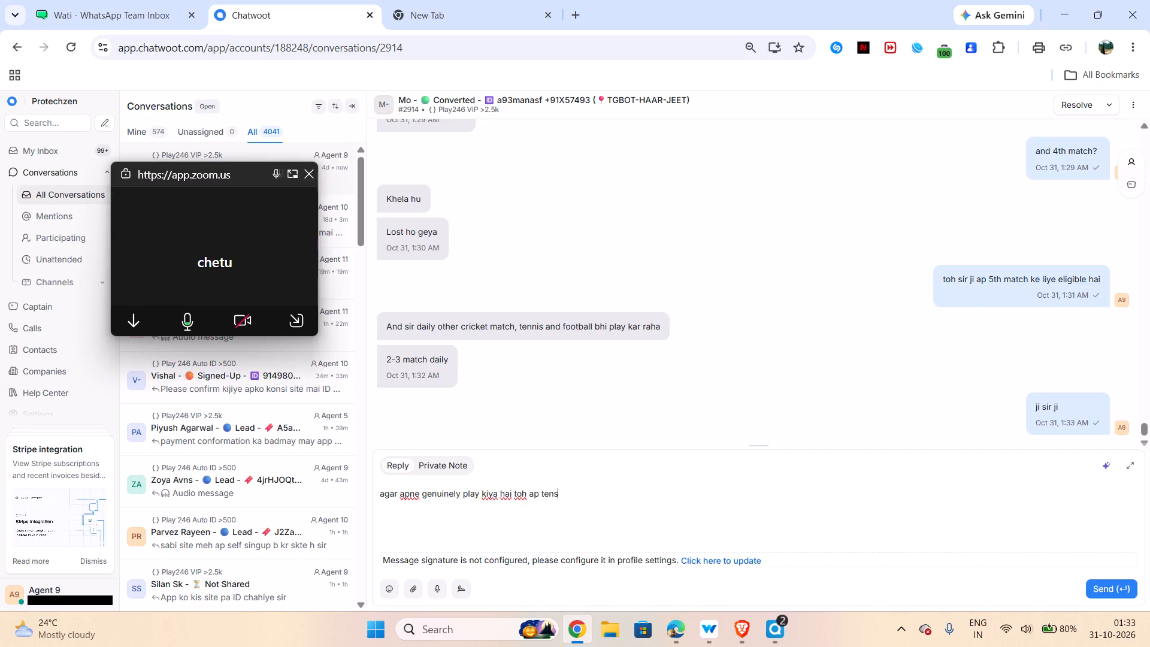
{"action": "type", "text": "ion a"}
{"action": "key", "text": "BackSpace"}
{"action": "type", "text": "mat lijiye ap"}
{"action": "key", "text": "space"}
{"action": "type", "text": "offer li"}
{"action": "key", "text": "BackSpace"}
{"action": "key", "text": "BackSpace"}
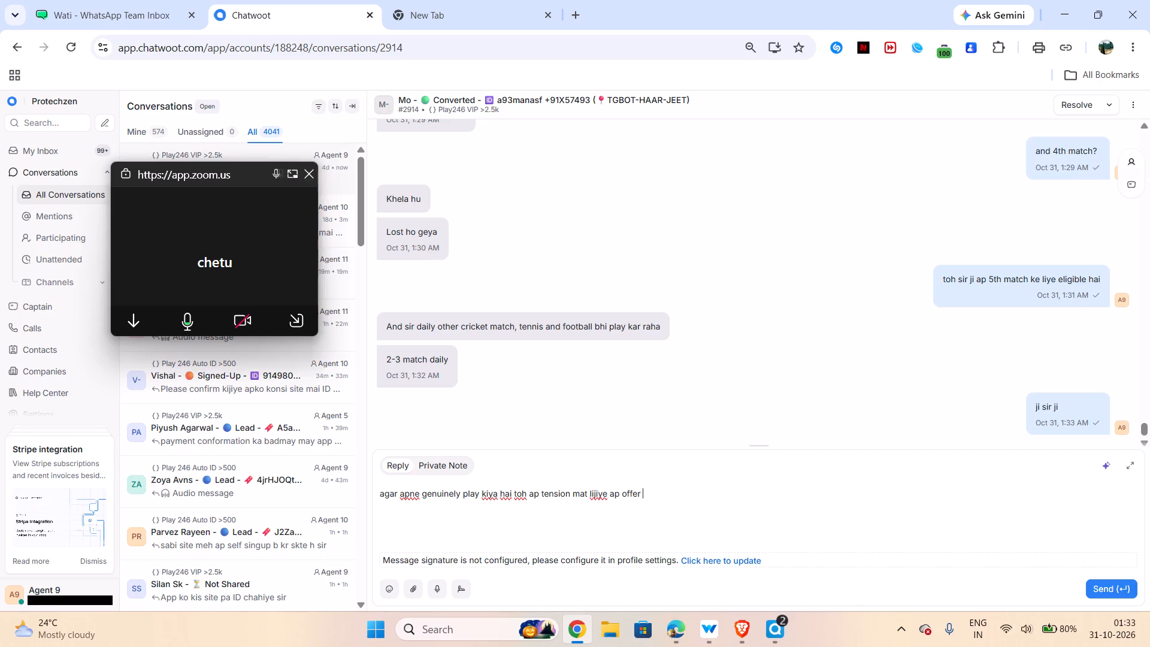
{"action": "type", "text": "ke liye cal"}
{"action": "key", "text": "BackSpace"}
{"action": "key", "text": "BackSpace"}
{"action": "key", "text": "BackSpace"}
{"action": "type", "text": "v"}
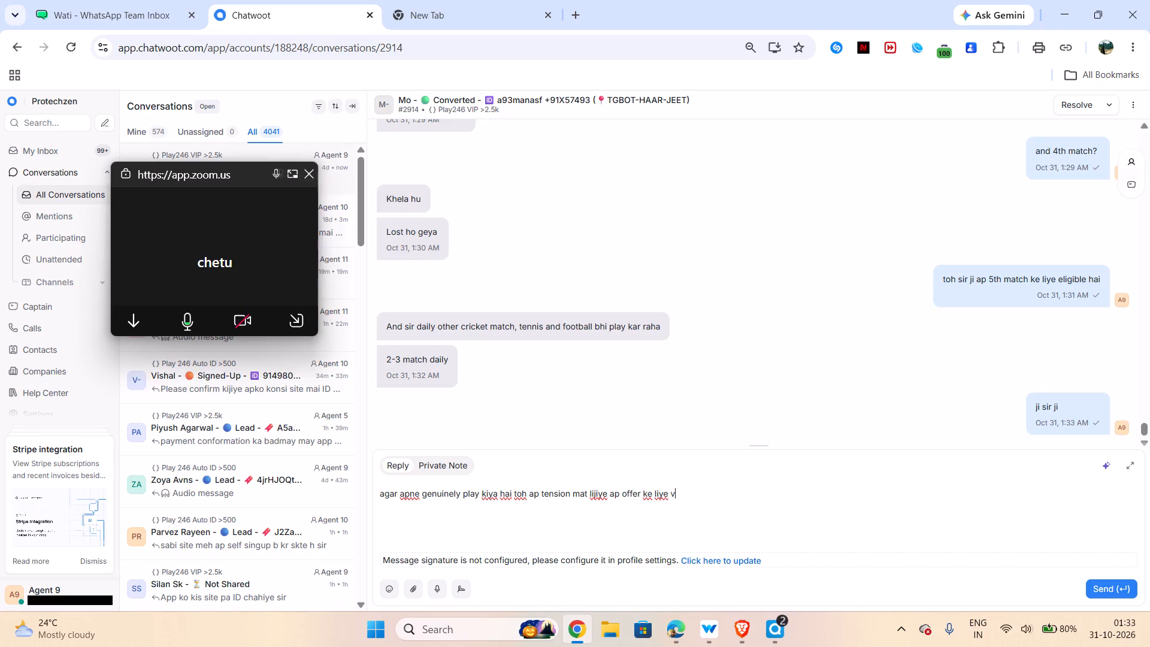
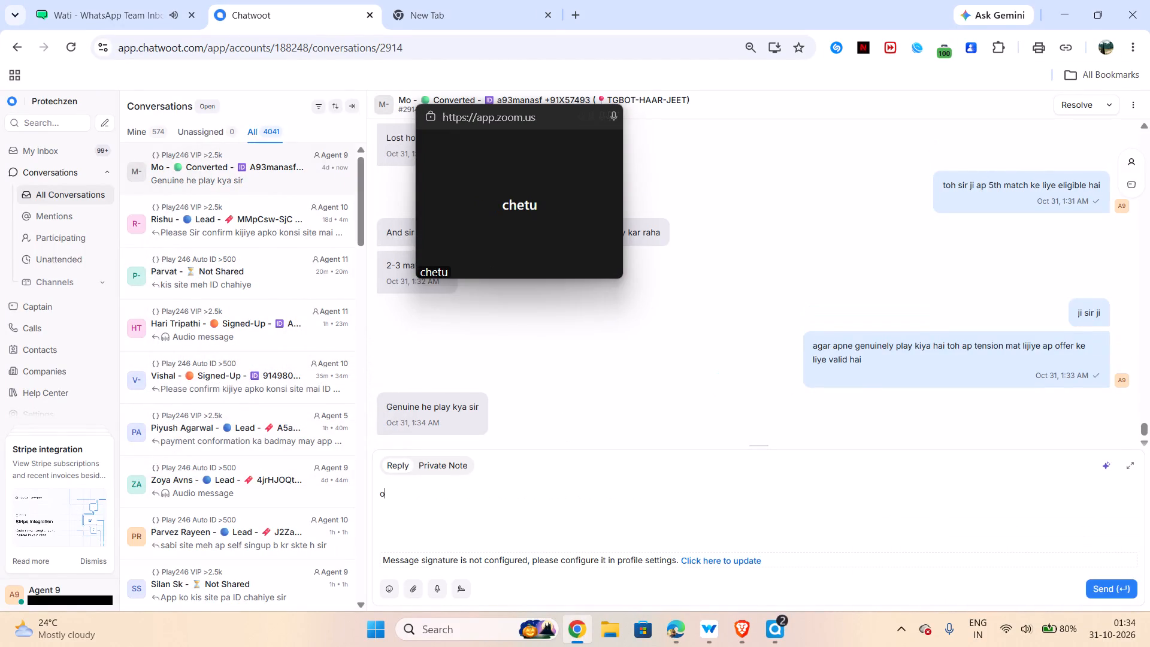
Draft the reply "ok sir ji" to the customer's message about genuine play in conversation #2914.
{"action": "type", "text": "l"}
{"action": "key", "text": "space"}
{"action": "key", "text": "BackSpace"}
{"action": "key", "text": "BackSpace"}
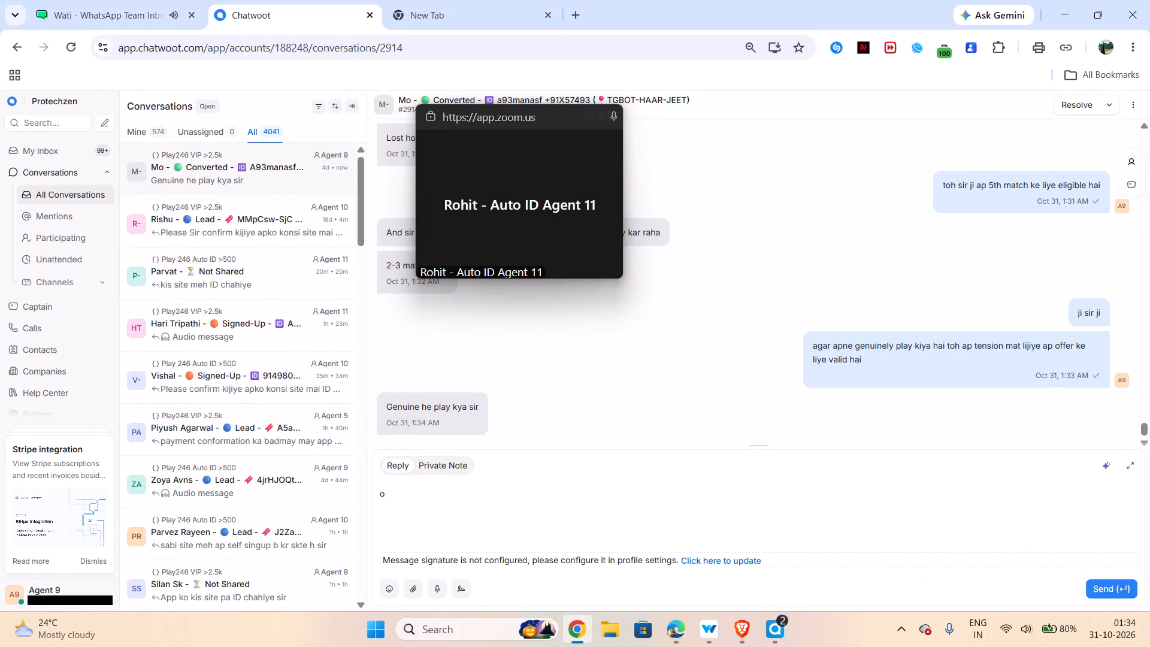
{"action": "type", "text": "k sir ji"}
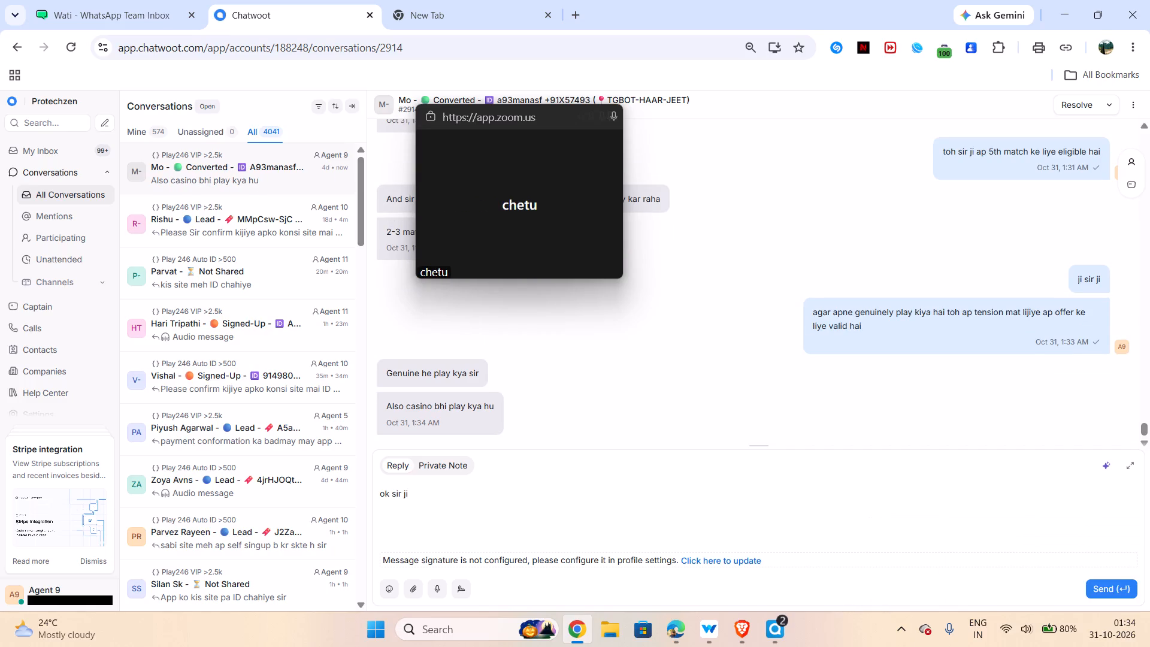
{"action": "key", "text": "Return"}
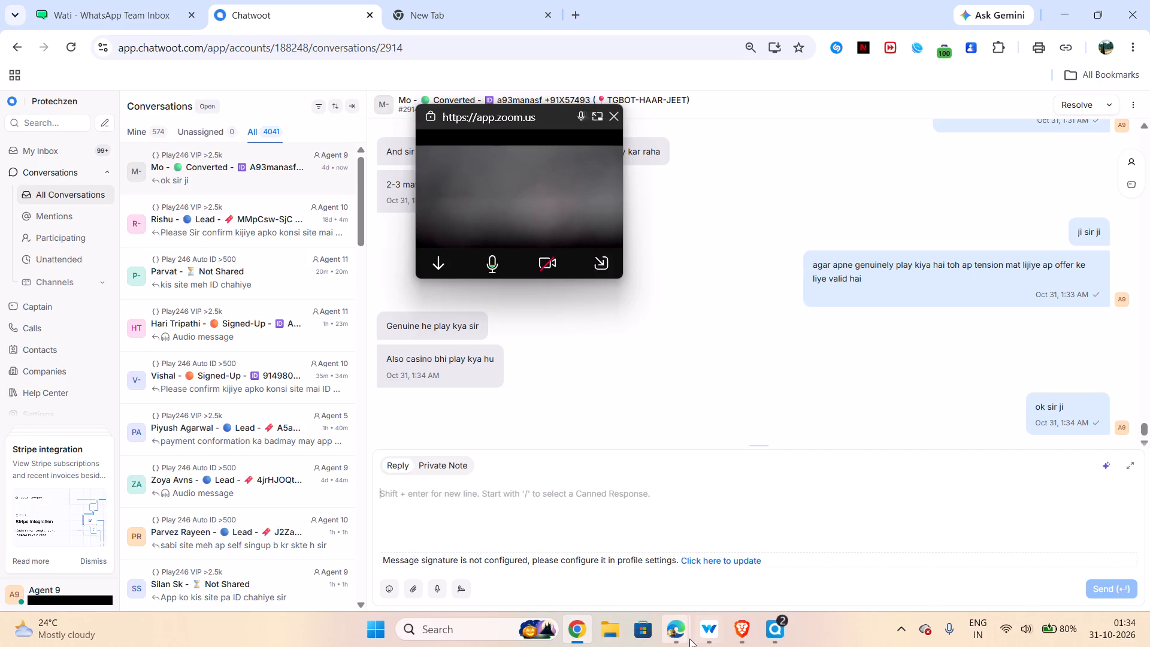
Switch to GatewayHub in Edge, clear the username filter and reapply the transaction filters.
{"action": "left_click", "coordinate": [640, 573]}
{"action": "scroll", "coordinate": [479, 401], "scroll_direction": "up", "scroll_amount": 2}
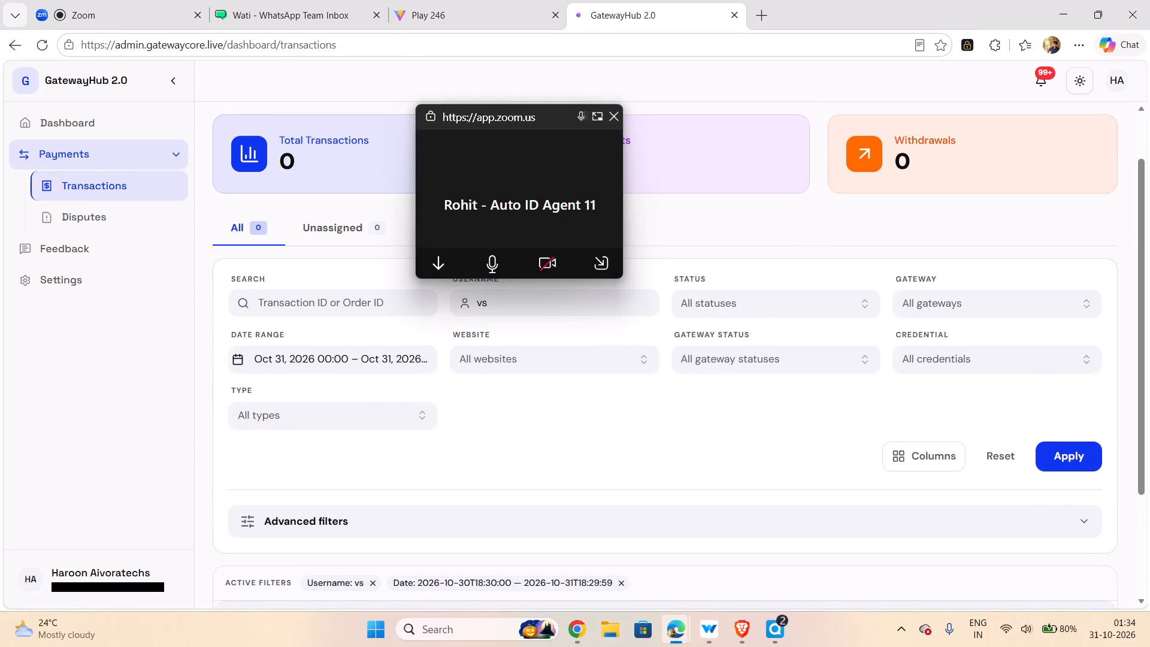
{"action": "double_click", "coordinate": [488, 307]}
{"action": "key", "text": "BackSpace"}
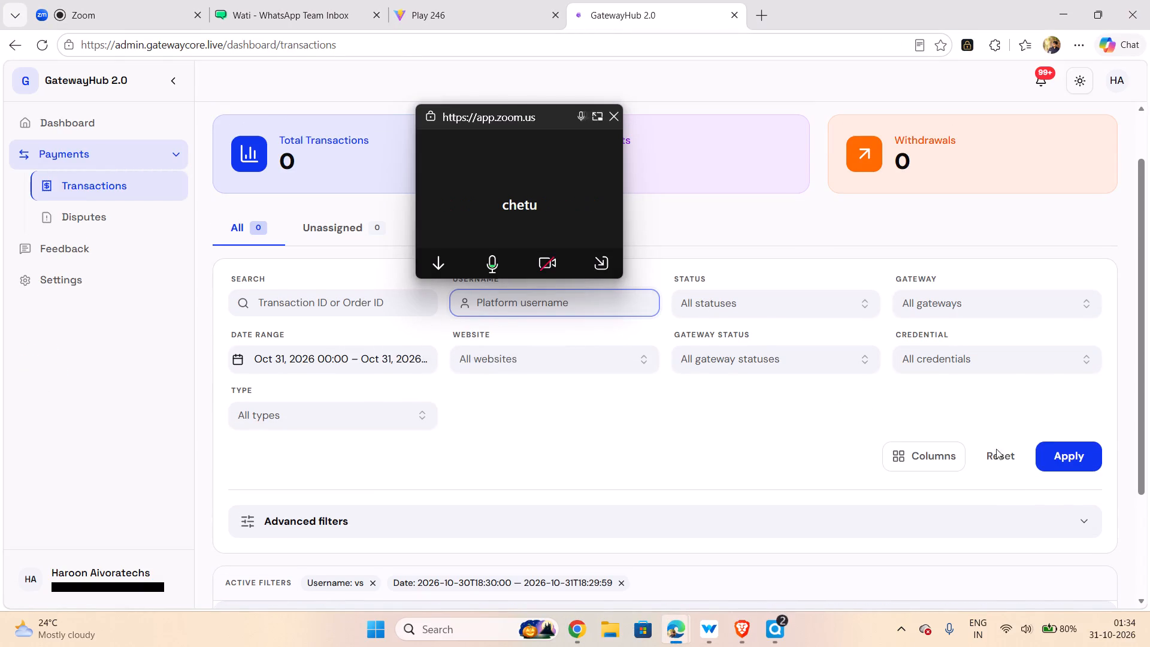
{"action": "left_click", "coordinate": [1058, 456]}
Examine the transaction list, including the user name, amount, status, type, created/approved by and gateway columns.
{"action": "scroll", "coordinate": [499, 379], "scroll_direction": "down", "scroll_amount": 3}
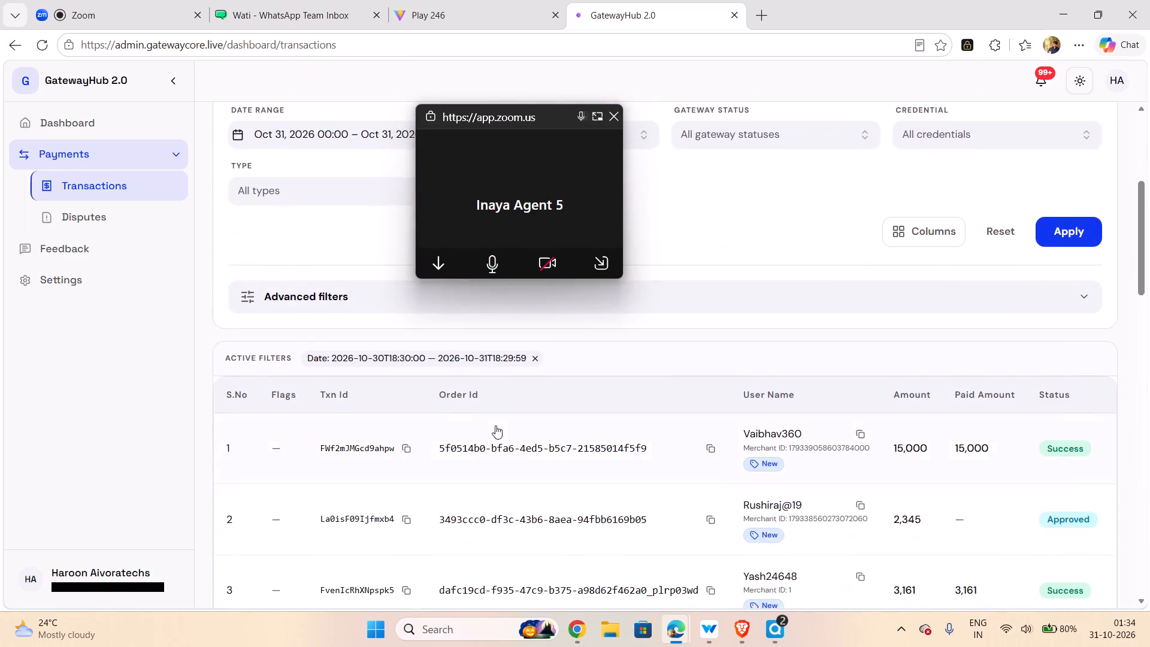
{"action": "scroll", "coordinate": [495, 425], "scroll_direction": "down", "scroll_amount": 1}
{"action": "scroll", "coordinate": [663, 453], "scroll_direction": "down", "scroll_amount": 1}
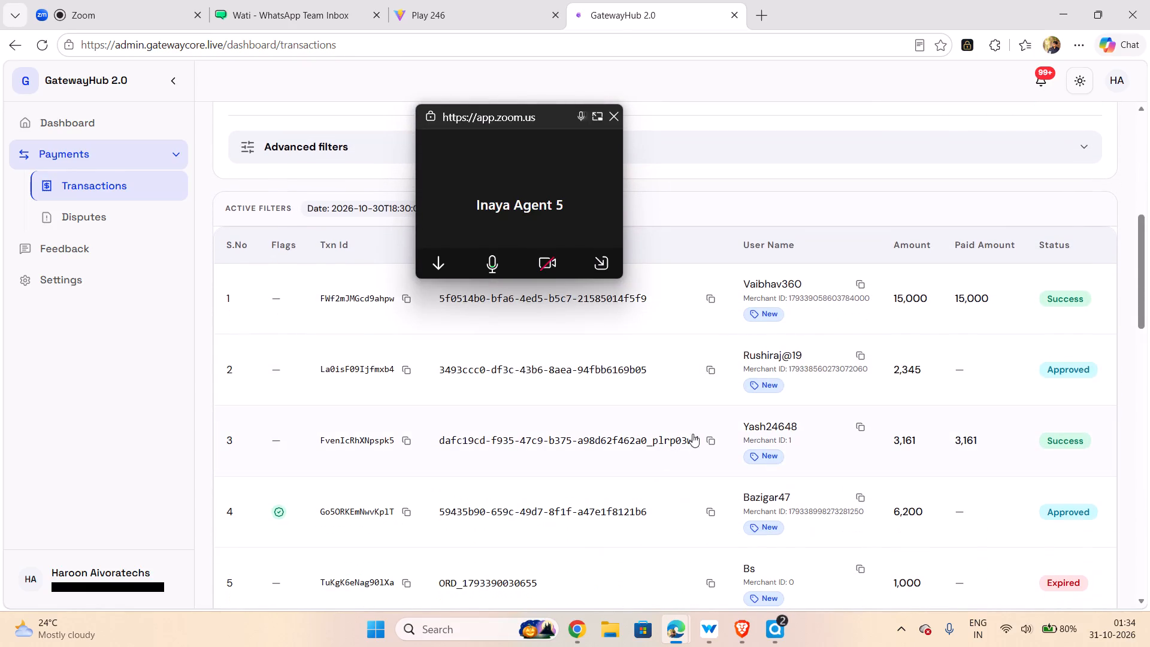
{"action": "scroll", "coordinate": [819, 408], "scroll_direction": "down", "scroll_amount": 2}
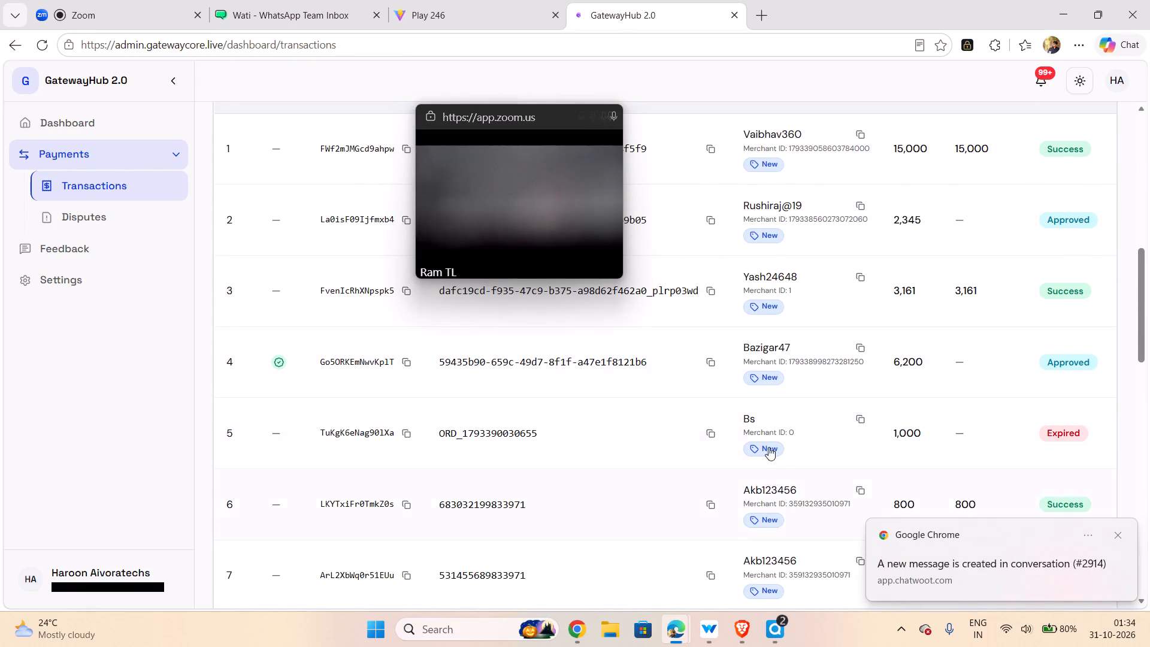
{"action": "right_click", "coordinate": [724, 391]}
{"action": "key", "text": "Right"}
{"action": "key", "text": "Right"}
{"action": "key", "text": "Right"}
{"action": "key", "text": "Right"}
{"action": "key", "text": "Right"}
{"action": "key", "text": "Right"}
{"action": "key", "text": "Right"}
{"action": "key", "text": "Right"}
{"action": "key", "text": "Right"}
{"action": "key", "text": "Right"}
{"action": "key", "text": "Right"}
{"action": "key", "text": "Right"}
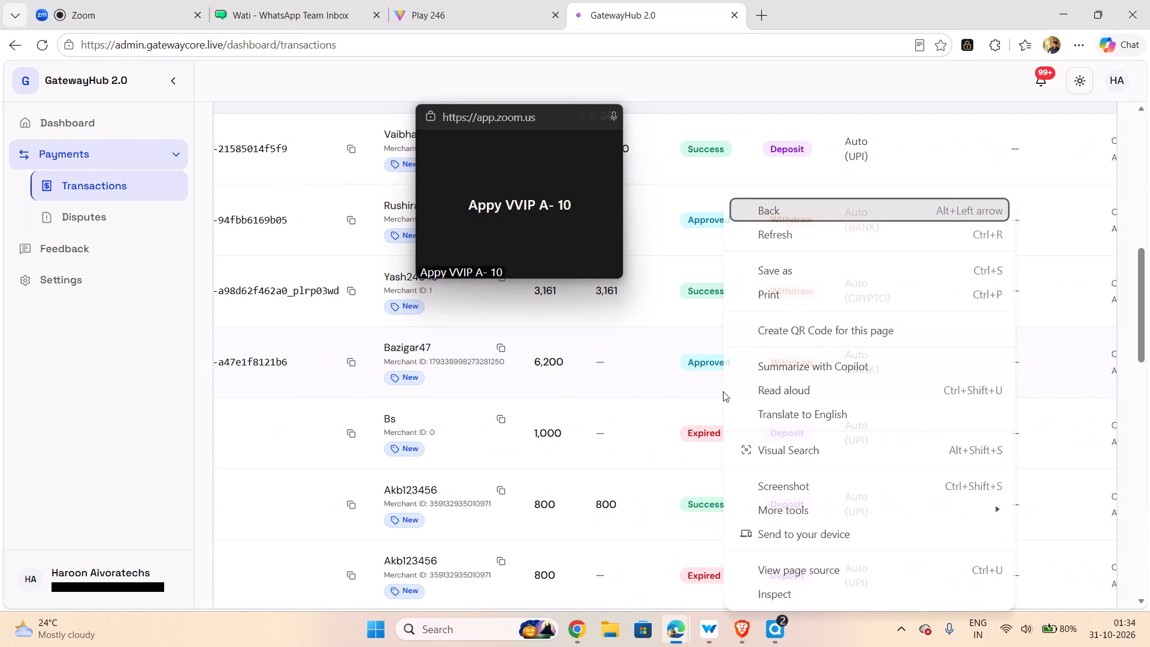
{"action": "left_click", "coordinate": [0, 365]}
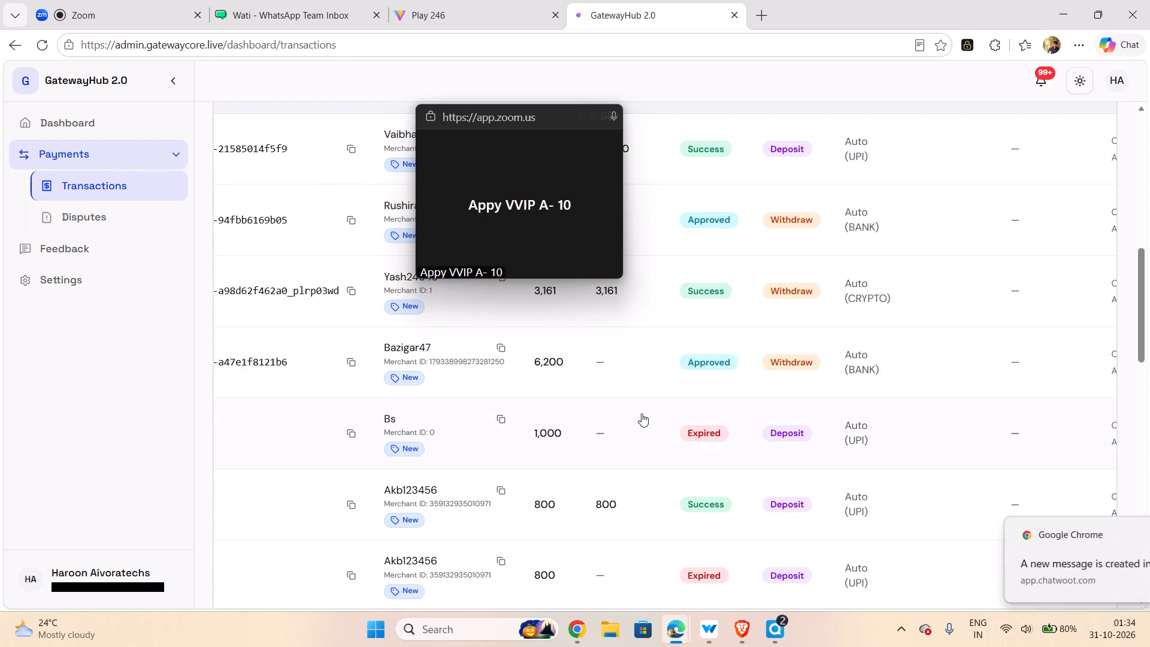
{"action": "key", "text": "Right"}
{"action": "key", "text": "Right"}
{"action": "key", "text": "Right"}
{"action": "key", "text": "Right"}
{"action": "key", "text": "Right"}
{"action": "key", "text": "Right"}
{"action": "key", "text": "Right"}
{"action": "key", "text": "Right"}
{"action": "key", "text": "Right"}
{"action": "key", "text": "Right"}
{"action": "key", "text": "Right"}
{"action": "key", "text": "Right"}
{"action": "key", "text": "Right"}
{"action": "right_click", "coordinate": [641, 413]}
{"action": "key", "text": "shift+Right"}
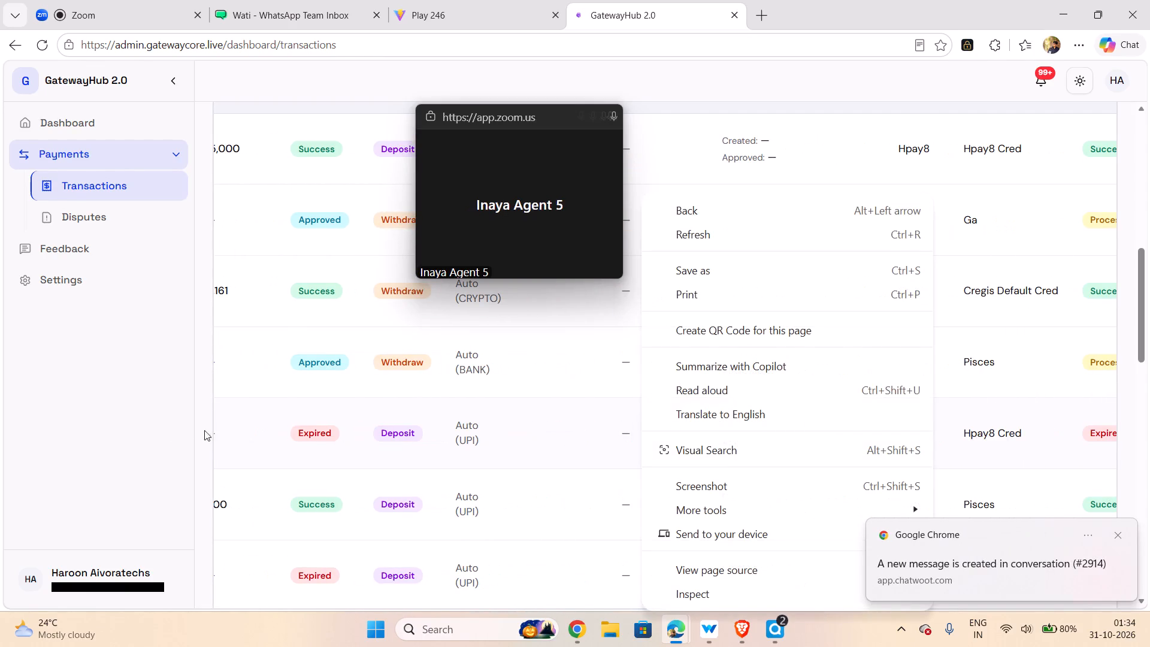
{"action": "left_click", "coordinate": [125, 397]}
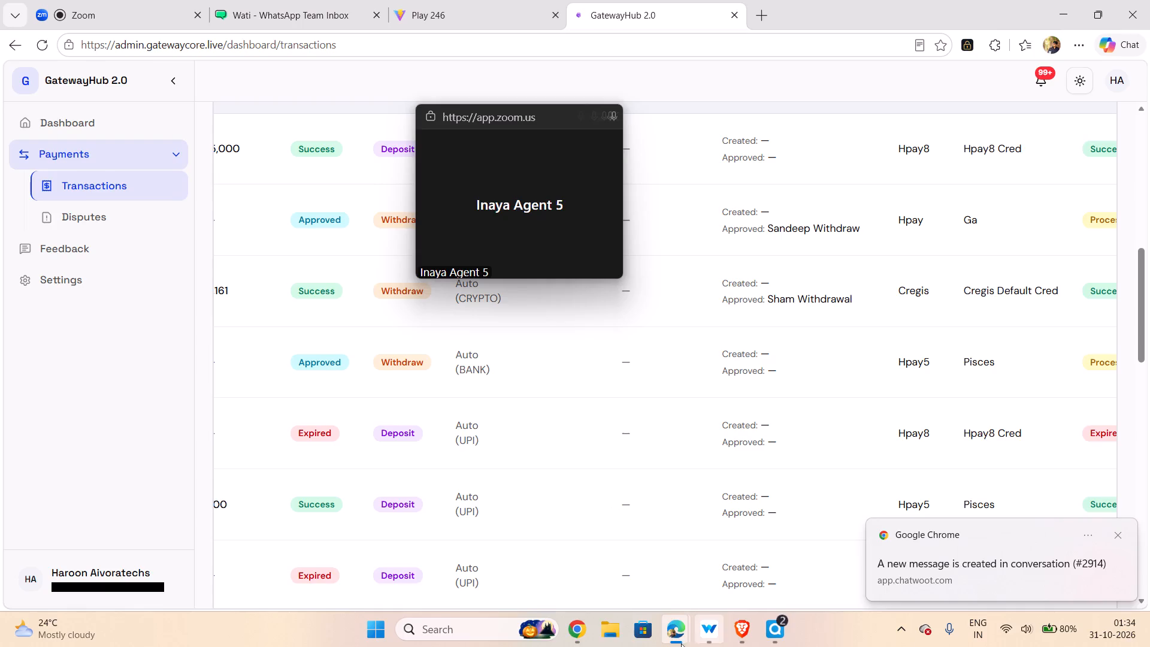
Switch back to Chatwoot in Chrome and start a reply to the customer's latest message with "sorry sir,".
{"action": "left_click", "coordinate": [573, 633]}
{"action": "scroll", "coordinate": [485, 439], "scroll_direction": "down", "scroll_amount": 4}
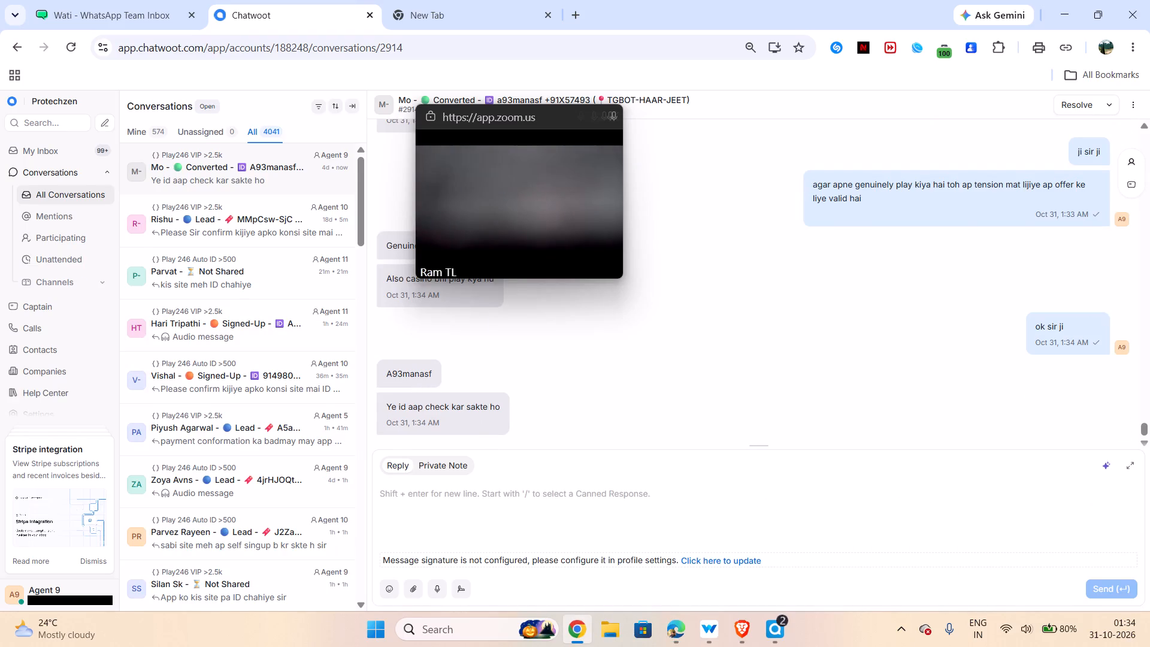
{"action": "left_click", "coordinate": [498, 501]}
{"action": "type", "text": "sorry sir jji"}
{"action": "key", "text": "space"}
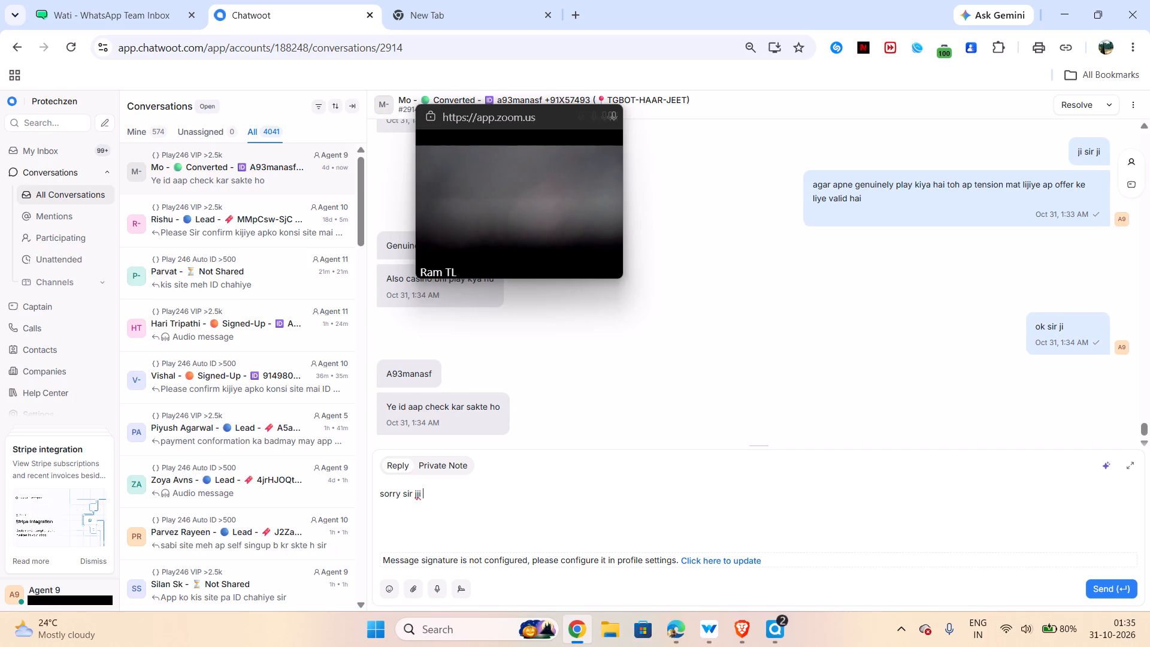
{"action": "key", "text": "BackSpace"}
{"action": "key", "text": "BackSpace"}
{"action": "key", "text": "BackSpace"}
{"action": "key", "text": "BackSpace"}
{"action": "key", "text": "BackSpace"}
{"action": "type", "text": ","}
{"action": "key", "text": "space"}
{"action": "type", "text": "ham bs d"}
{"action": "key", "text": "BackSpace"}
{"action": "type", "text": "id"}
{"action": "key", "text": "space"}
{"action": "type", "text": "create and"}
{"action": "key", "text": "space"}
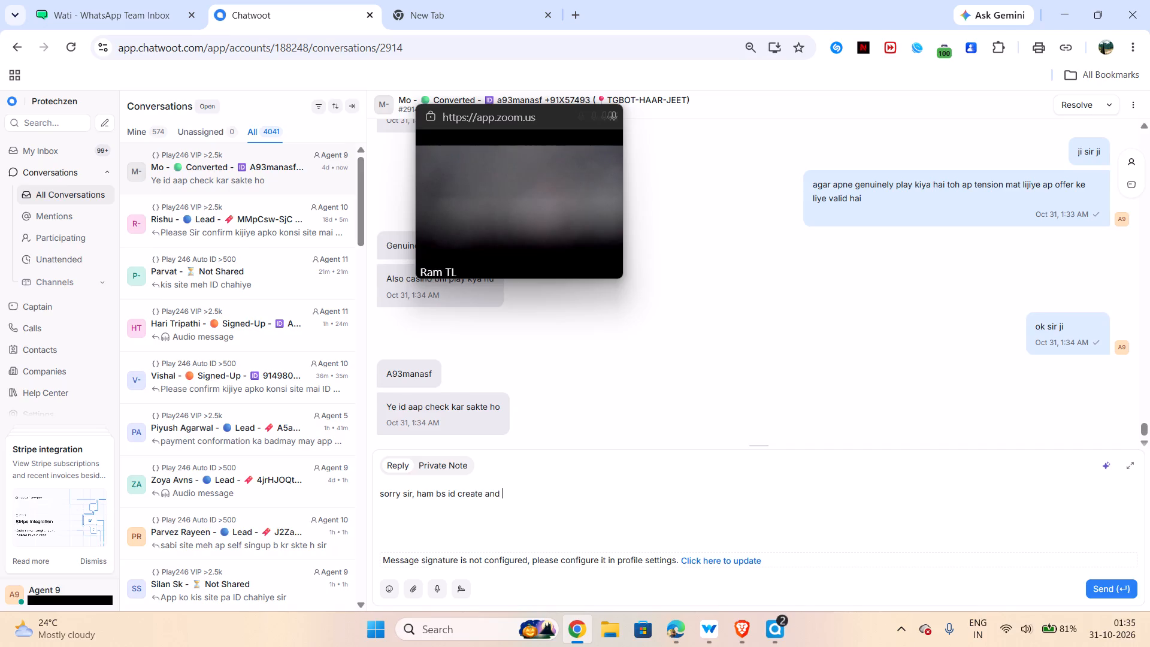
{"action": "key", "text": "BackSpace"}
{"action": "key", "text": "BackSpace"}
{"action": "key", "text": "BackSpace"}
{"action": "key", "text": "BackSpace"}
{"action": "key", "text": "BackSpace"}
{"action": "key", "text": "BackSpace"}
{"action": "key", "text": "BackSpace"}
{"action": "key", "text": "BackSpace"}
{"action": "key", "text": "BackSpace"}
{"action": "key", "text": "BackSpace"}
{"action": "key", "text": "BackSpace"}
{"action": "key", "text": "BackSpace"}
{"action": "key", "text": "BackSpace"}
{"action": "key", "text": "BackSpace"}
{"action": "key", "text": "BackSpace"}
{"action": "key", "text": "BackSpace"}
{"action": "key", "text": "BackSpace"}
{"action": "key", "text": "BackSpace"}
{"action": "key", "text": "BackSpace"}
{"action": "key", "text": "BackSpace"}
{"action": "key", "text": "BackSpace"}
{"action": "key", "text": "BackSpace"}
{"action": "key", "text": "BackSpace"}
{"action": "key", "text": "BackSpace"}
Complete the reply as "sorry sir, ye kaam hamara nahi hai" and send it.
{"action": "type", "text": "r,"}
{"action": "key", "text": "space"}
{"action": "type", "text": "ye"}
{"action": "key", "text": "space"}
{"action": "type", "text": "kaam hamara nahi hai"}
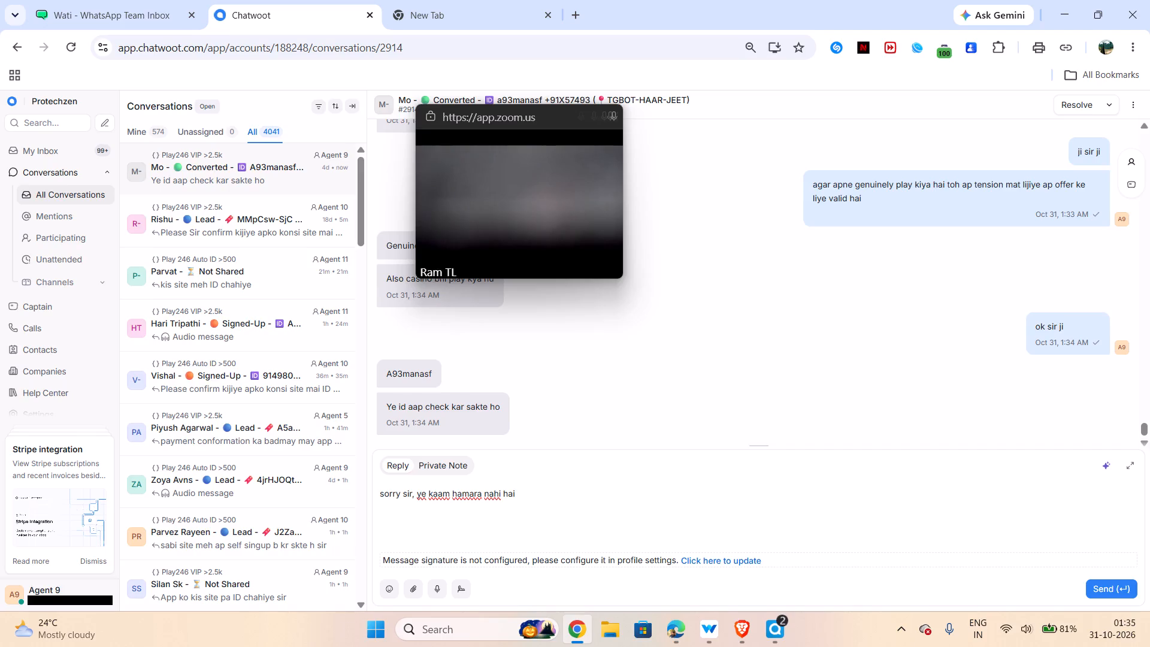
{"action": "key", "text": "Return"}
Send the customer the message "agar sir apko offer se related kuch b jaankari chahiye toh ham yahi hai".
{"action": "type", "text": "agar sir"}
{"action": "key", "text": "space"}
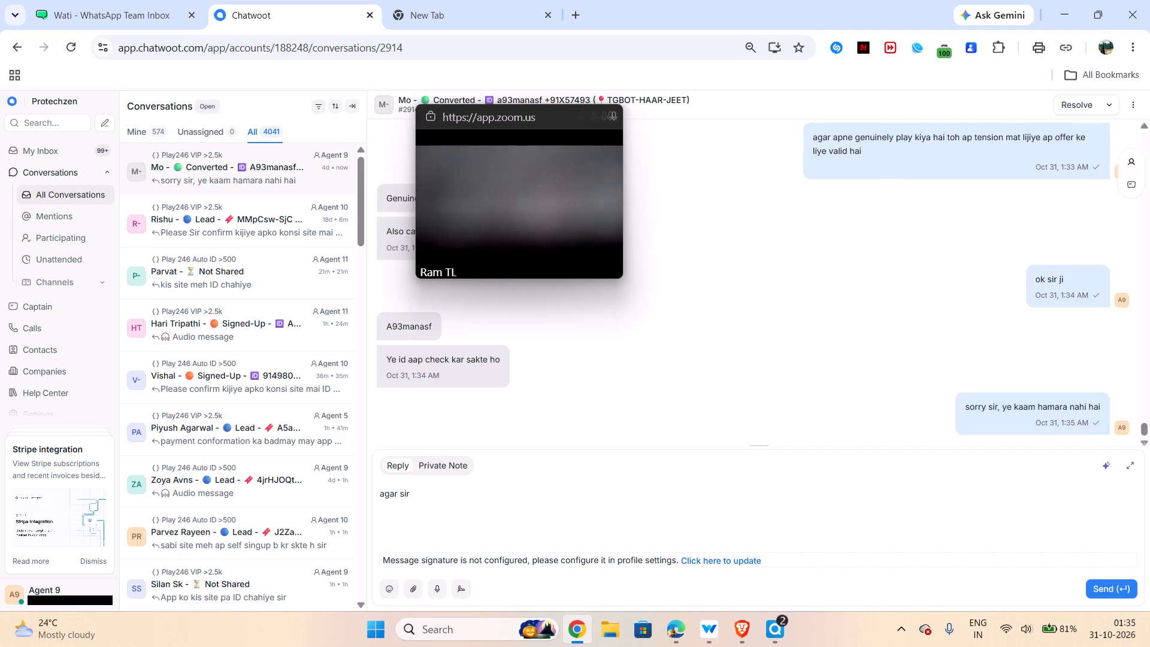
{"action": "type", "text": "apko a+"}
{"action": "key", "text": "BackSpace"}
{"action": "key", "text": "BackSpace"}
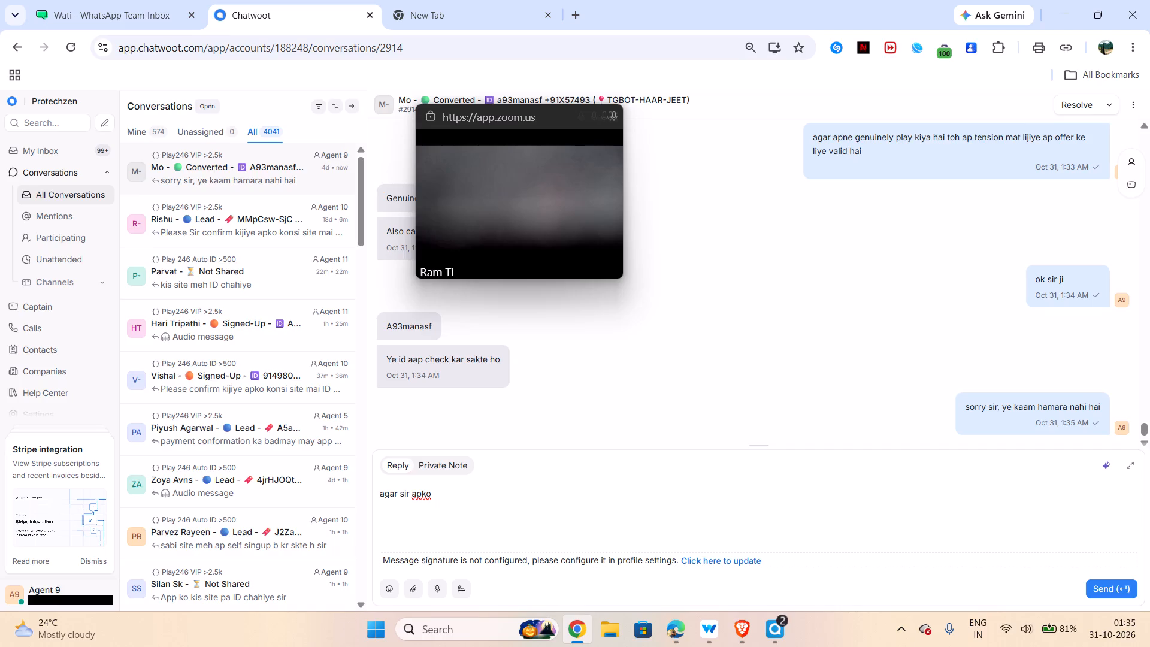
{"action": "type", "text": "offer"}
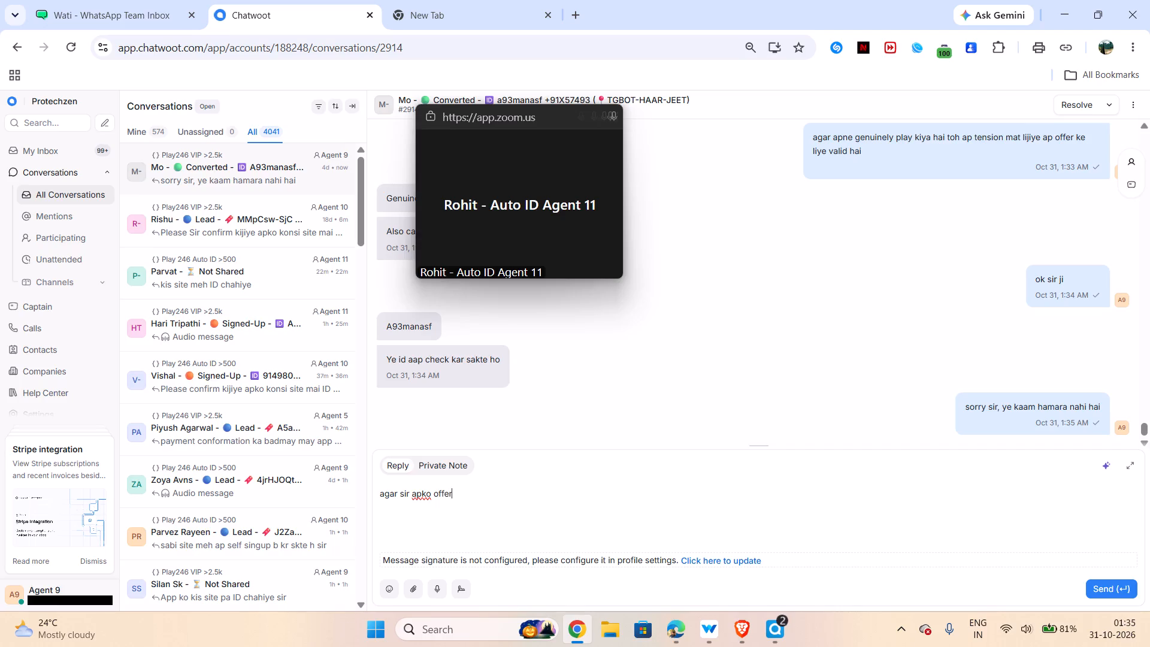
{"action": "key", "text": "space"}
{"action": "type", "text": "se rela"}
{"action": "type", "text": "ted"}
{"action": "key", "text": "space"}
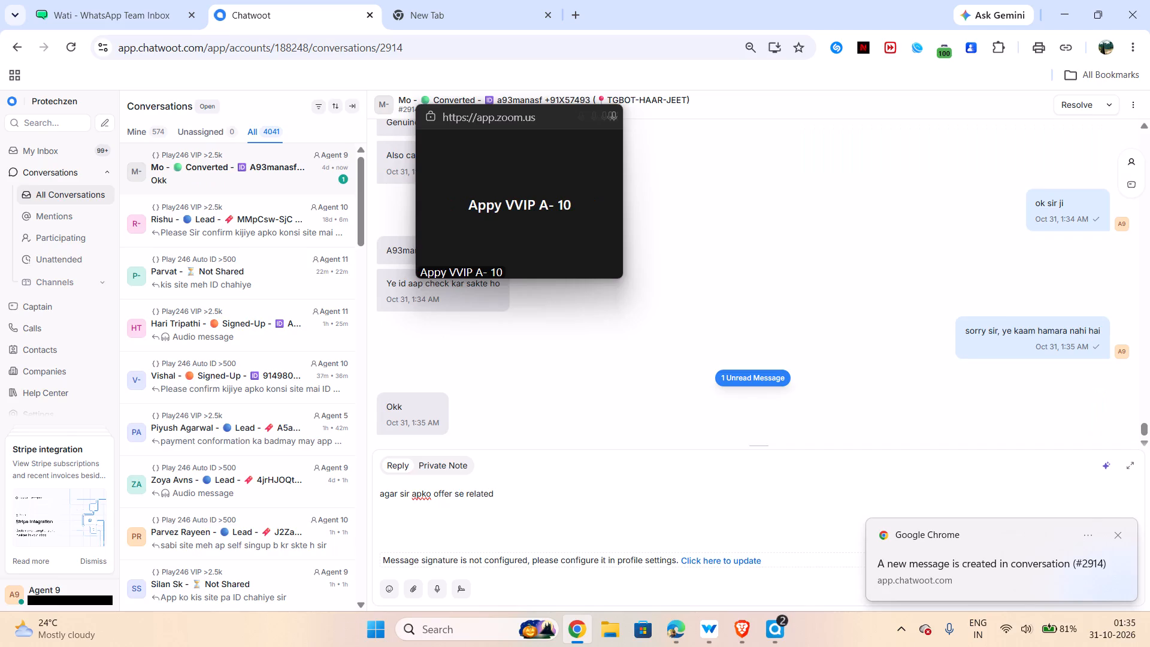
{"action": "type", "text": "kuch b jaa"}
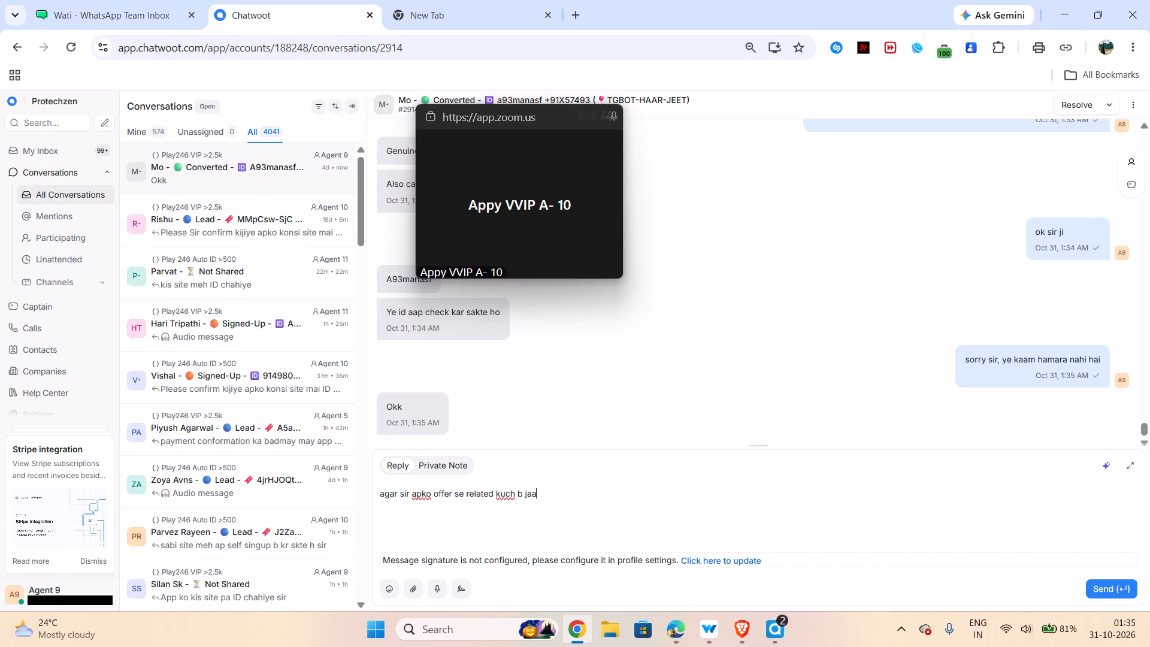
{"action": "key", "text": "space"}
{"action": "key", "text": "BackSpace"}
{"action": "type", "text": "n"}
{"action": "key", "text": "space"}
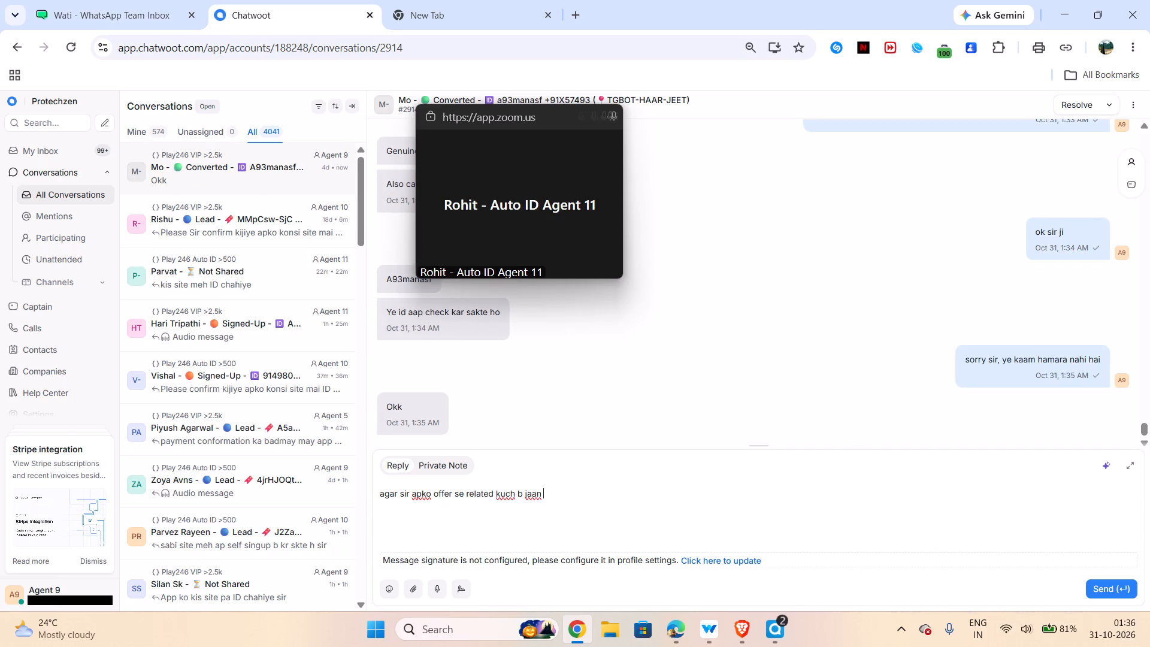
{"action": "key", "text": "BackSpace"}
{"action": "type", "text": "kaaa"}
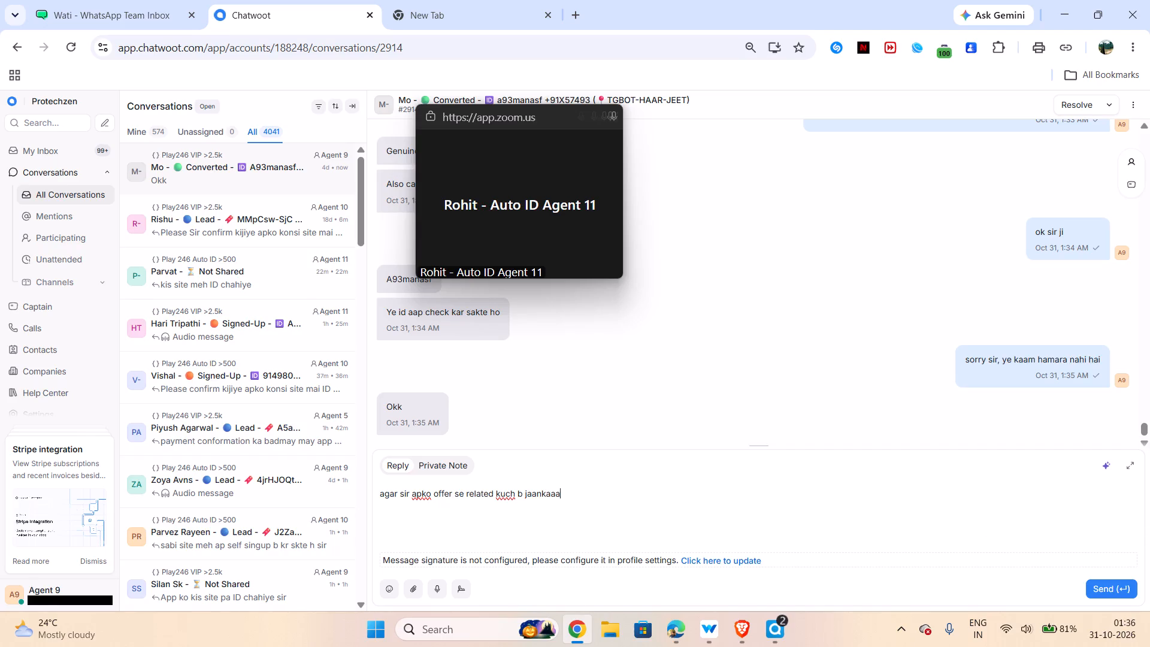
{"action": "key", "text": "BackSpace"}
{"action": "key", "text": "BackSpace"}
{"action": "type", "text": "ri chahiye oh"}
{"action": "key", "text": "BackSpace"}
{"action": "key", "text": "BackSpace"}
{"action": "key", "text": "t"}
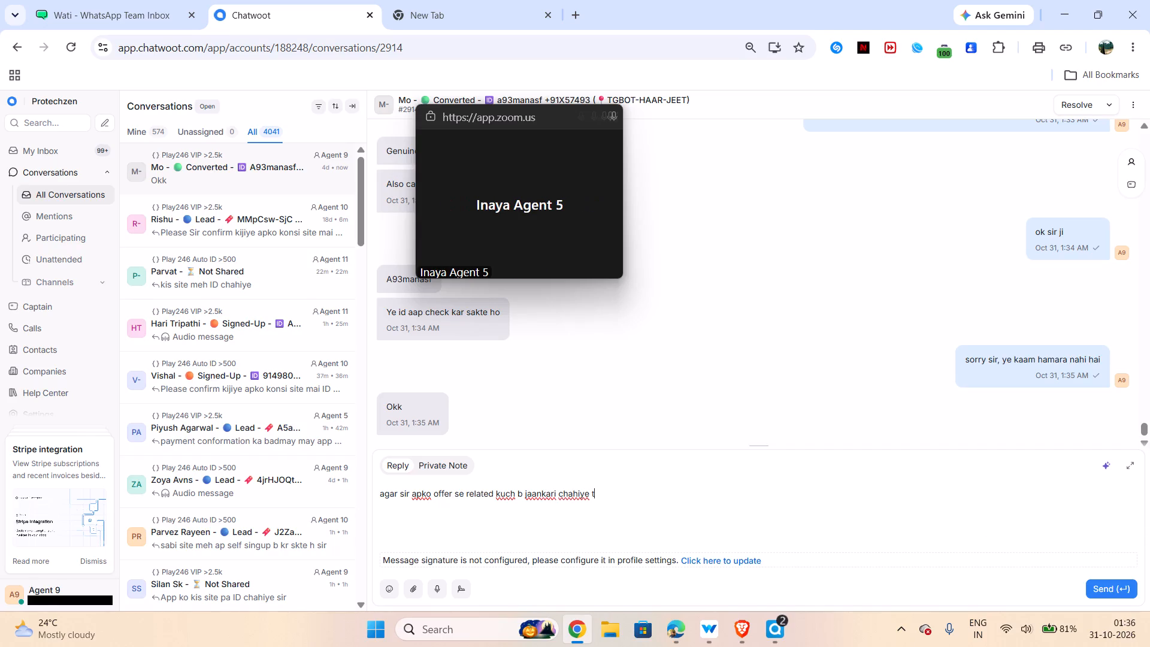
{"action": "type", "text": "oh ham yahi hai"}
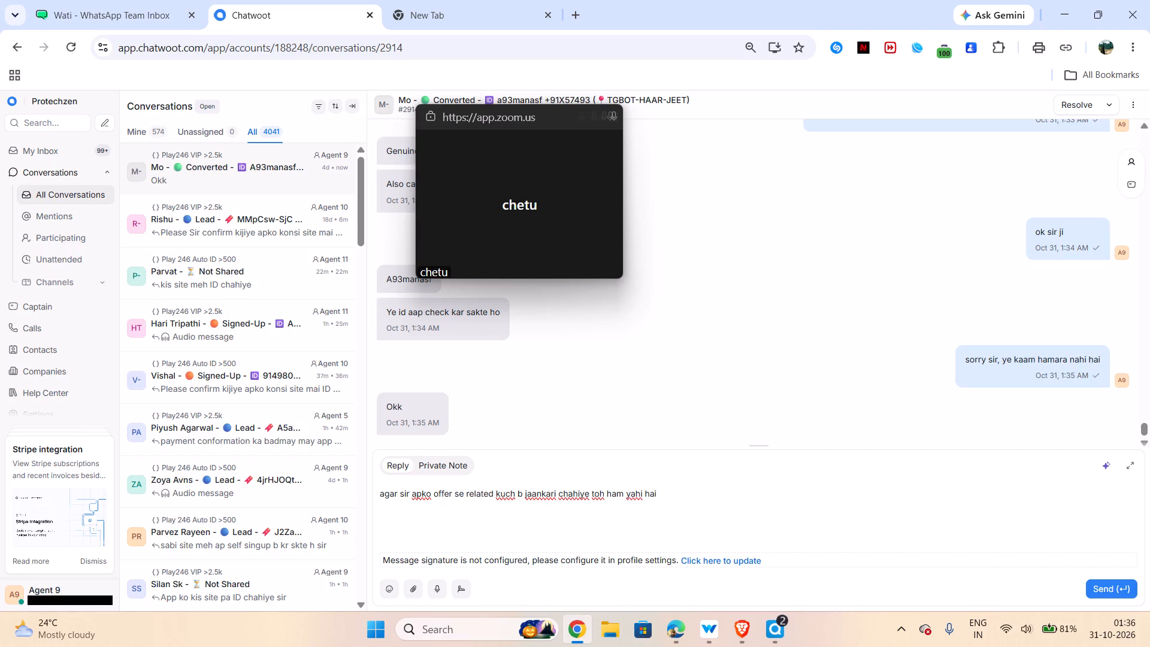
{"action": "key", "text": "Return"}
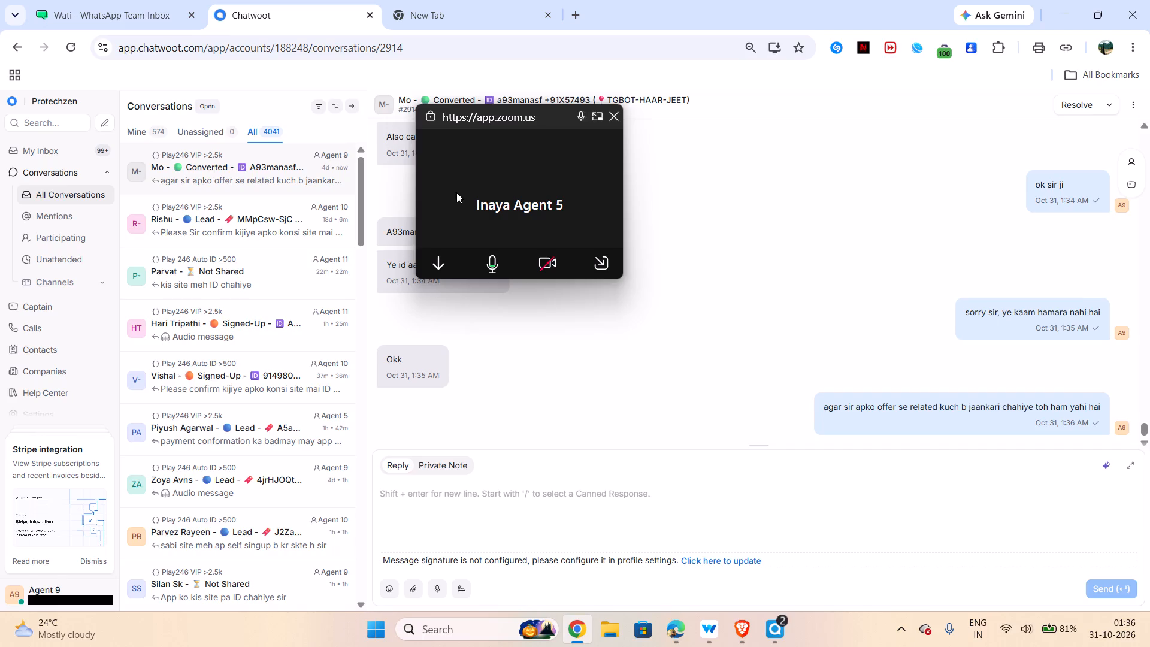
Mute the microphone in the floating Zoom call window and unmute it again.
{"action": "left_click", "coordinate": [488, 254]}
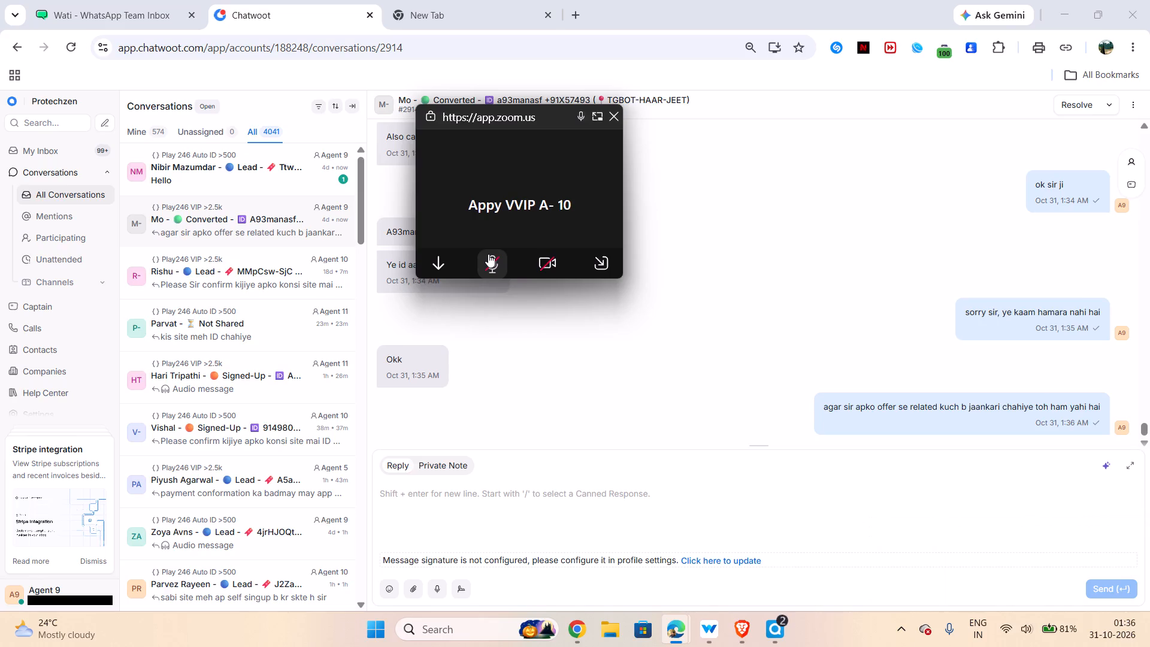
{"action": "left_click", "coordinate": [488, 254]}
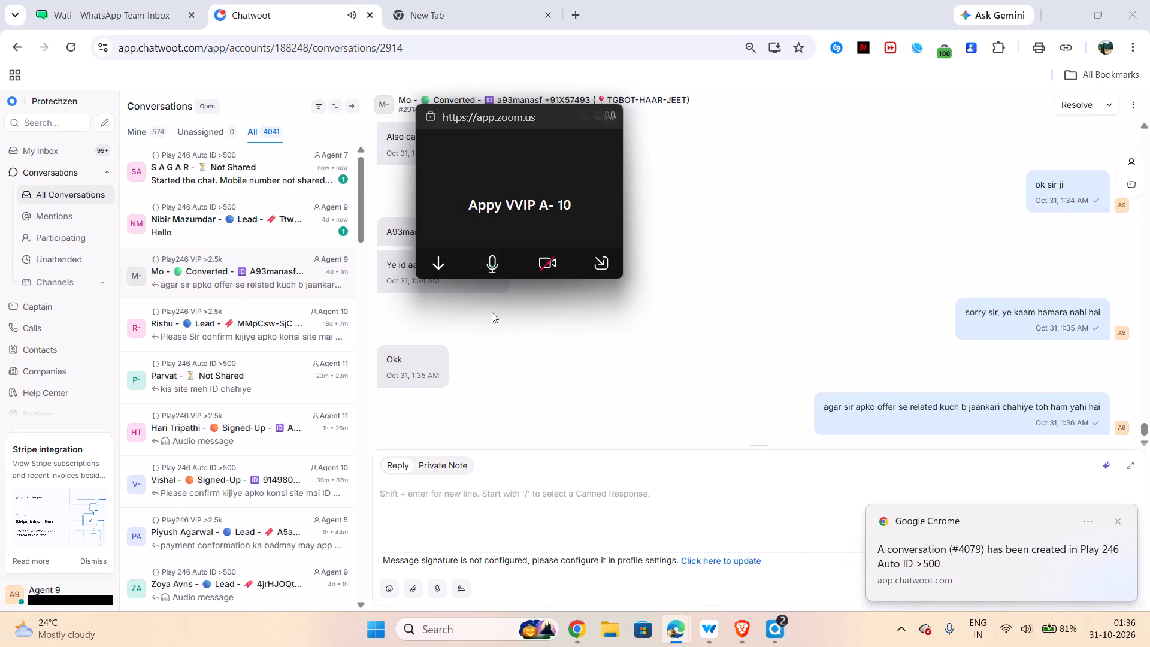
Read the customer's newest message at the end of conversation #2914.
{"action": "scroll", "coordinate": [500, 336], "scroll_direction": "down", "scroll_amount": 3}
{"action": "scroll", "coordinate": [500, 337], "scroll_direction": "up", "scroll_amount": 1}
{"action": "scroll", "coordinate": [500, 337], "scroll_direction": "down", "scroll_amount": 7}
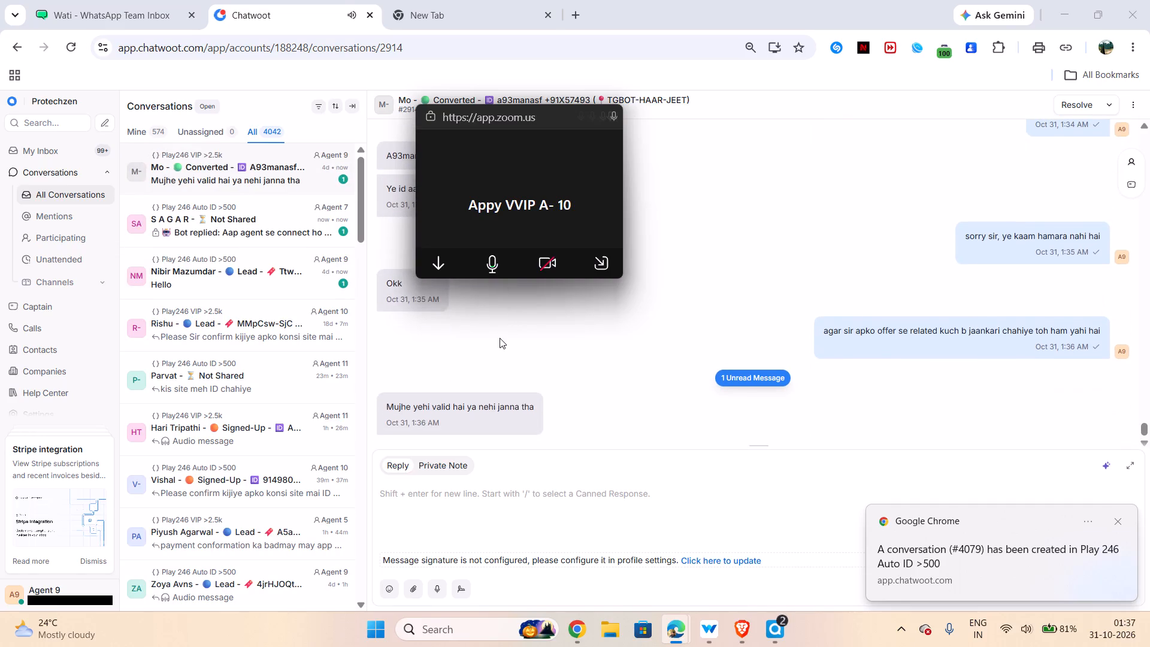
{"action": "scroll", "coordinate": [492, 377], "scroll_direction": "down", "scroll_amount": 1}
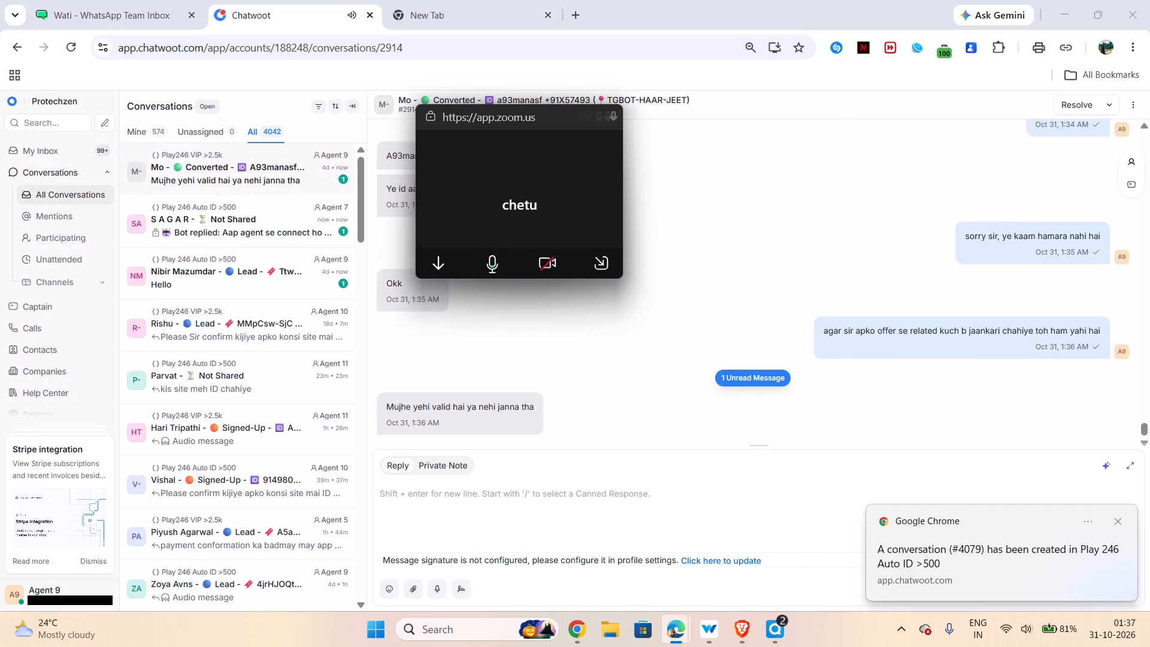
Send the customer in conversation #2914 the reply "ok sir ji please ap 5th match bhi kheliye".
{"action": "left_click", "coordinate": [579, 487]}
{"action": "type", "text": "ok sir ji"}
{"action": "key", "text": "space"}
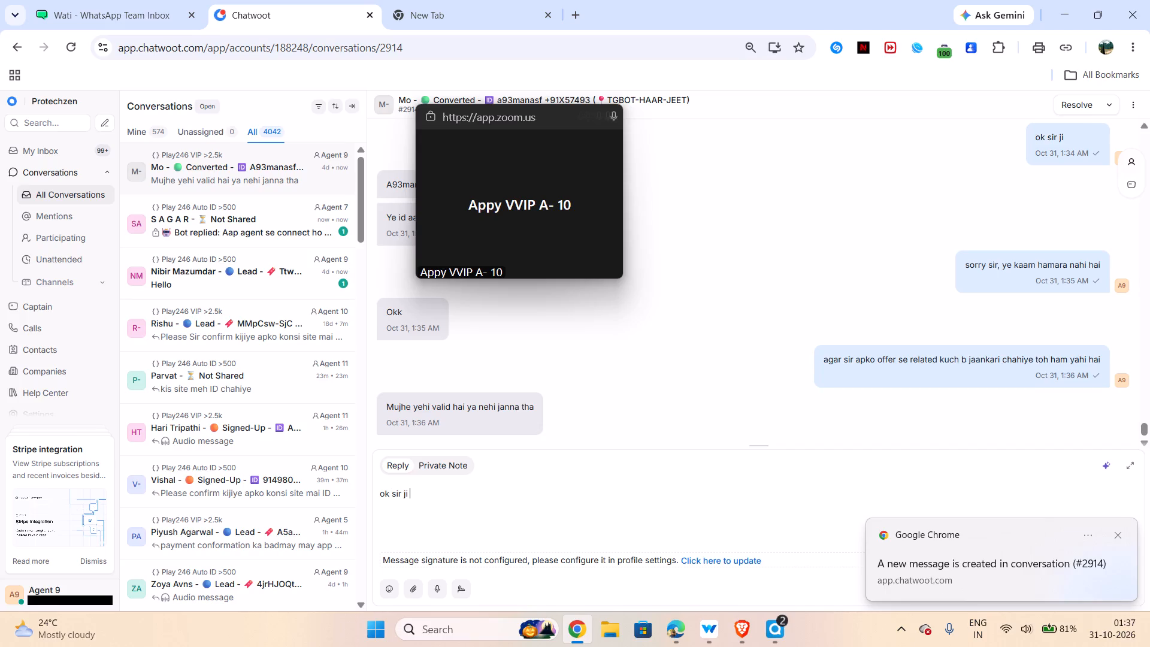
{"action": "type", "text": "please ap"}
{"action": "key", "text": "space"}
{"action": "type", "text": "5h"}
{"action": "key", "text": "BackSpace"}
{"action": "type", "text": "th match bhi kheliye"}
{"action": "key", "text": "Return"}
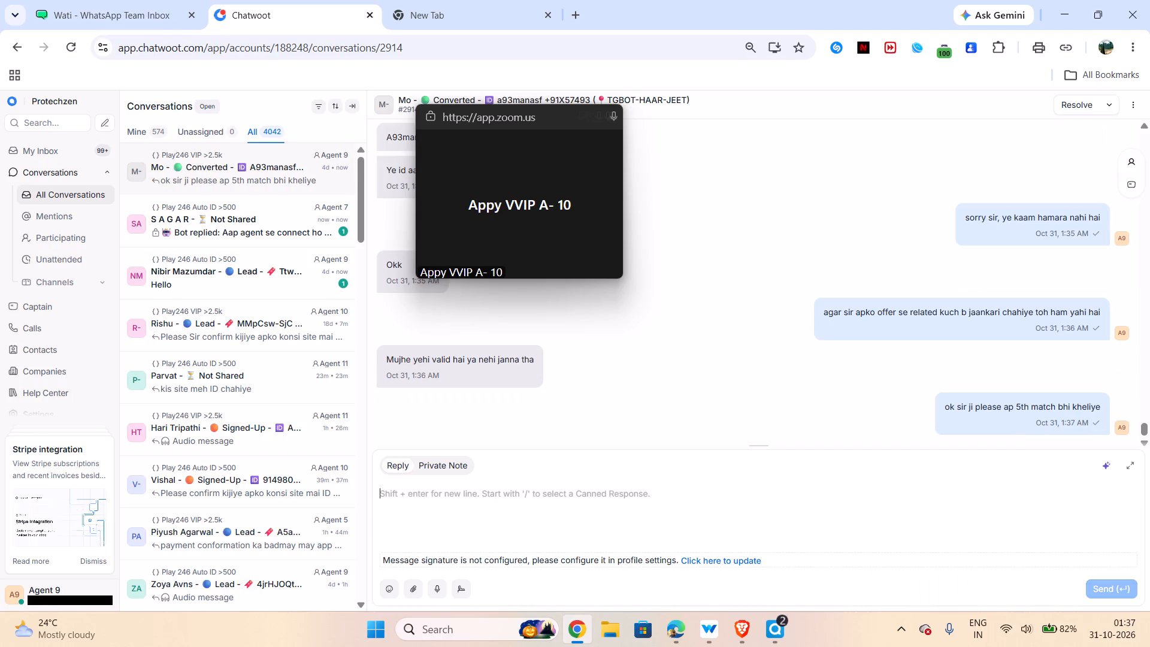
Open Agent 9's unread conversation #2950 with the "Hello" message and review its earlier chat history through to the newest message.
{"action": "left_click", "coordinate": [307, 277]}
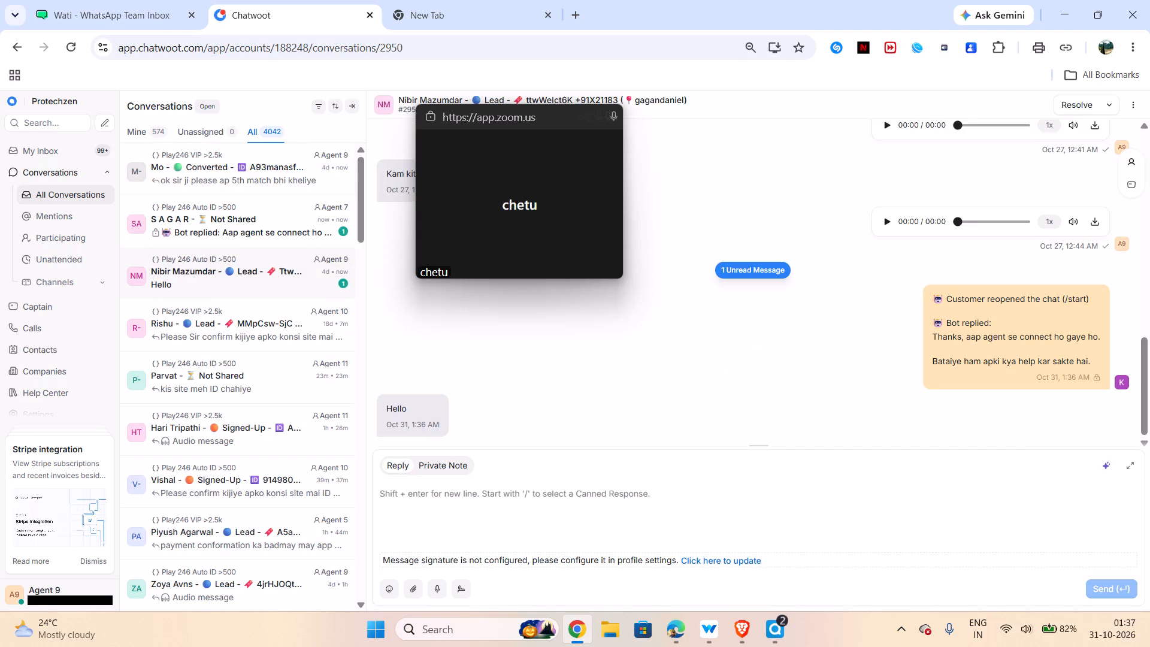
{"action": "scroll", "coordinate": [446, 383], "scroll_direction": "up", "scroll_amount": 11}
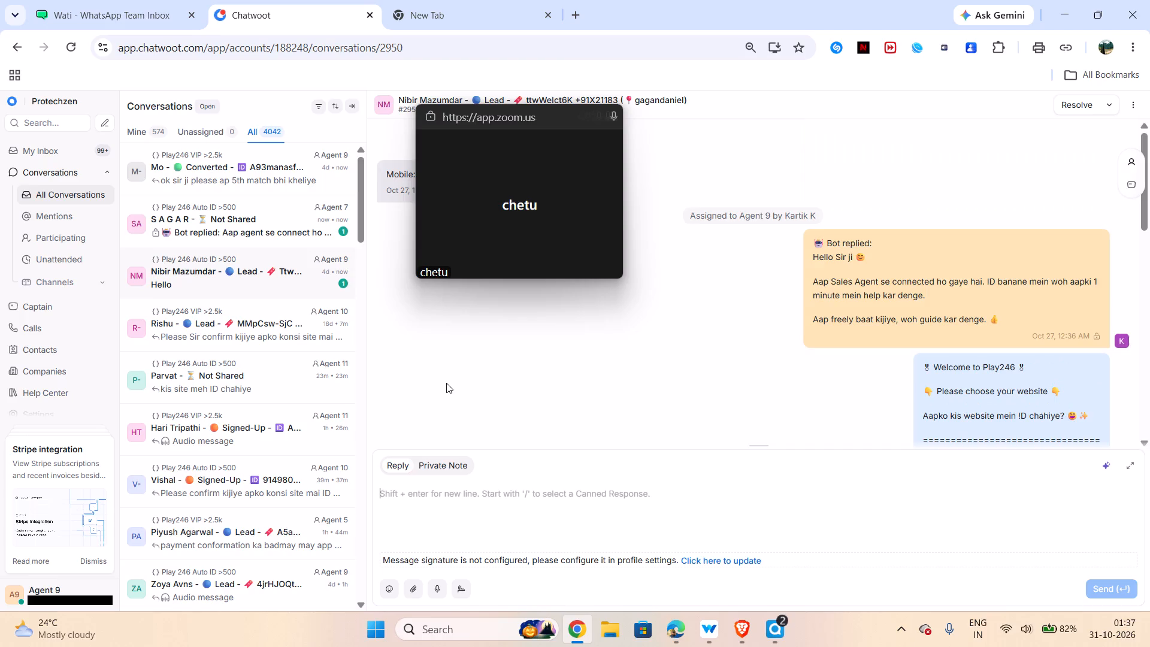
{"action": "scroll", "coordinate": [446, 383], "scroll_direction": "up", "scroll_amount": 1}
{"action": "scroll", "coordinate": [446, 383], "scroll_direction": "down", "scroll_amount": 6}
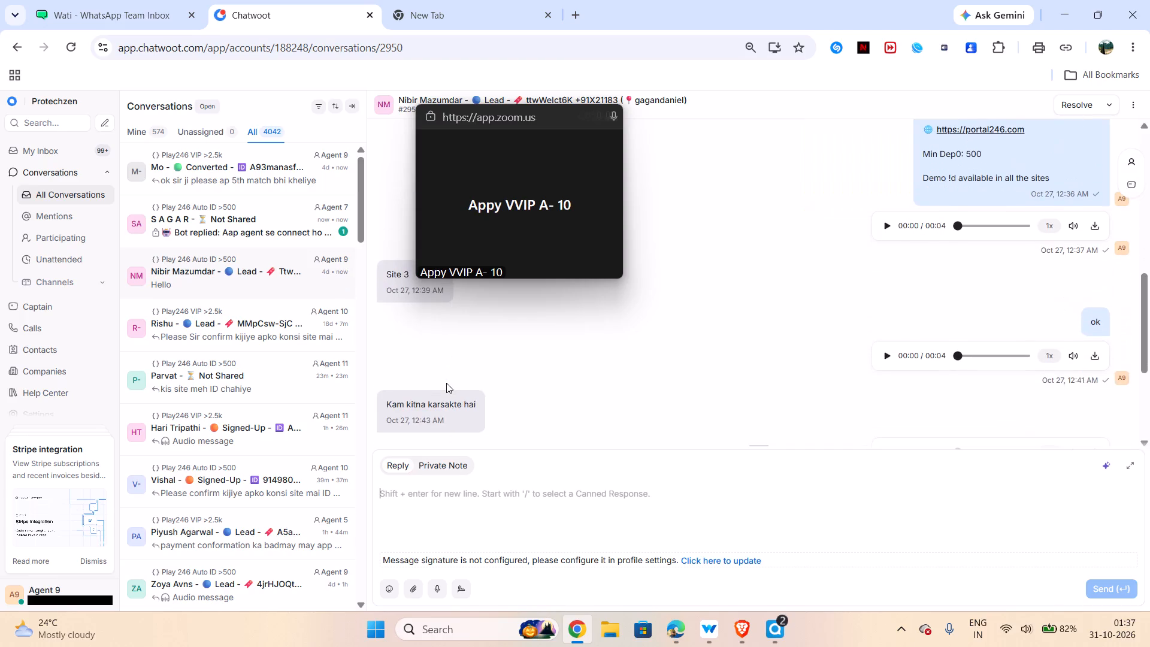
{"action": "scroll", "coordinate": [446, 383], "scroll_direction": "down", "scroll_amount": 1}
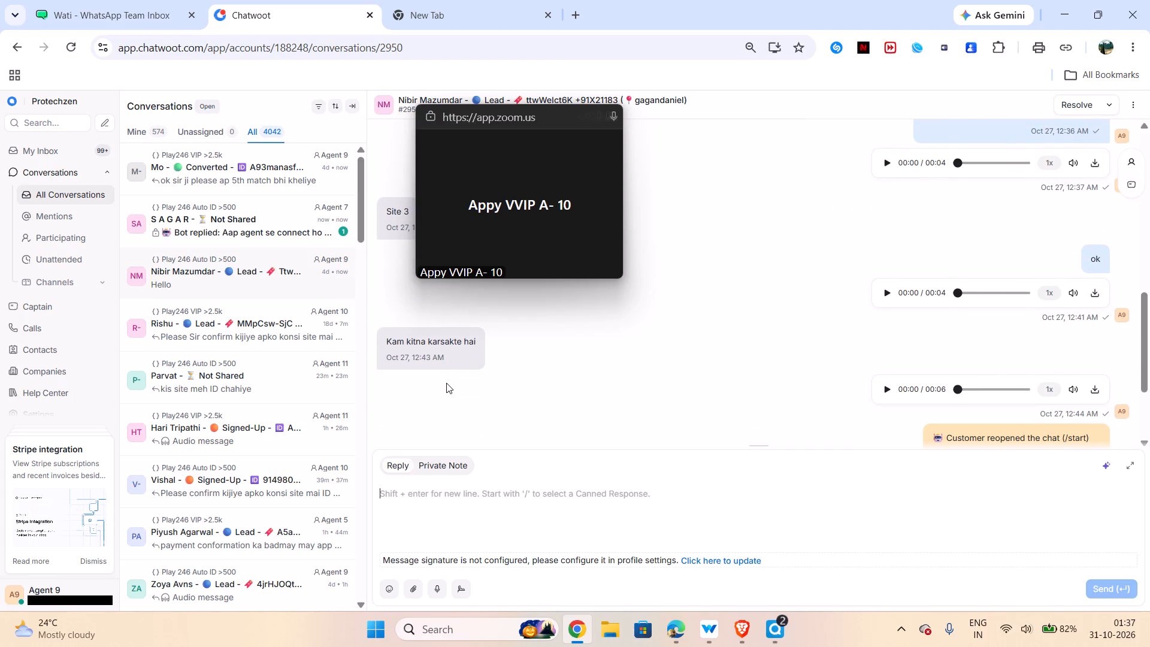
{"action": "scroll", "coordinate": [446, 383], "scroll_direction": "down", "scroll_amount": 3}
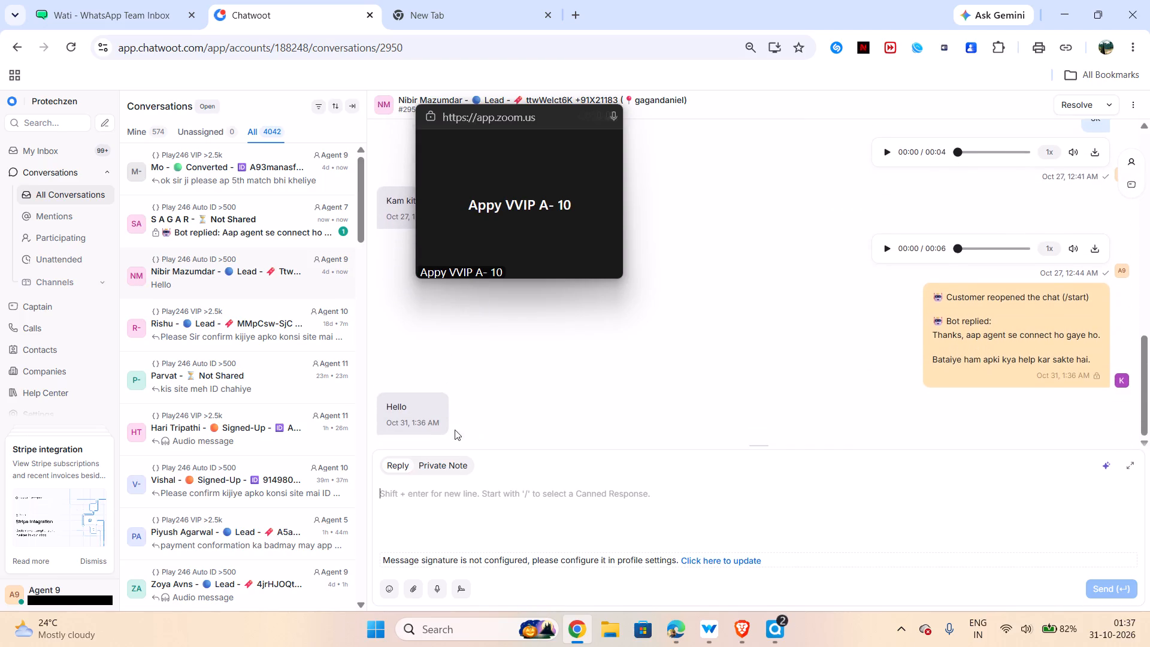
{"action": "left_click", "coordinate": [477, 496]}
{"action": "type", "text": "h"}
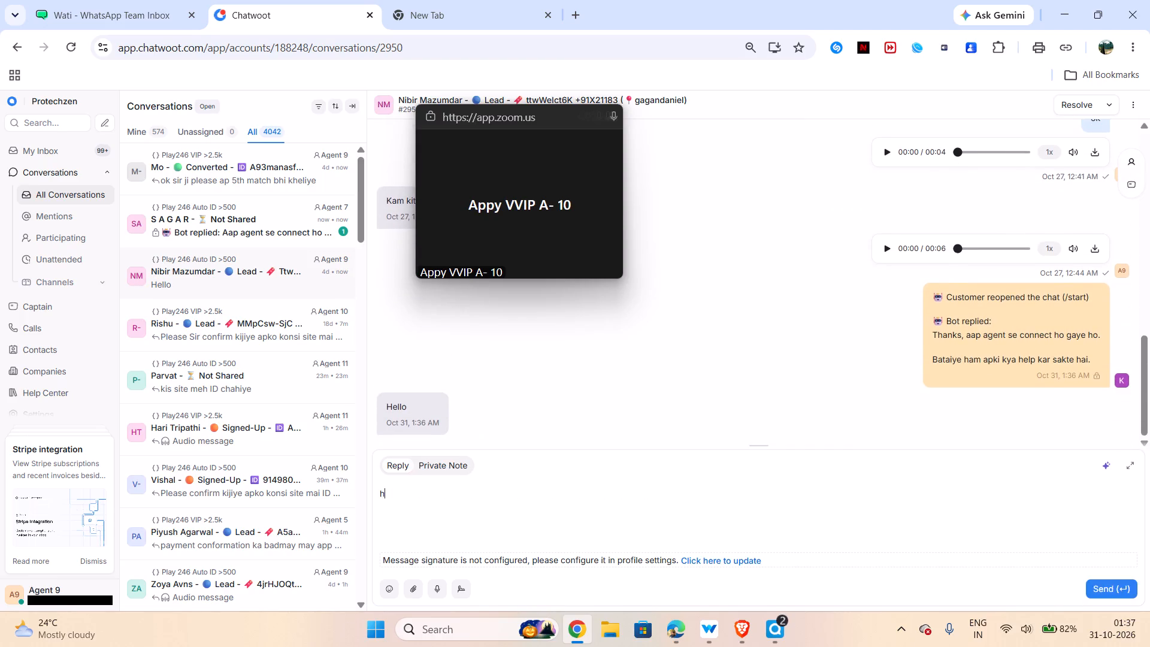
{"action": "key", "text": "space"}
{"action": "key", "text": "BackSpace"}
{"action": "type", "text": "i sir ji"}
{"action": "key", "text": "Return"}
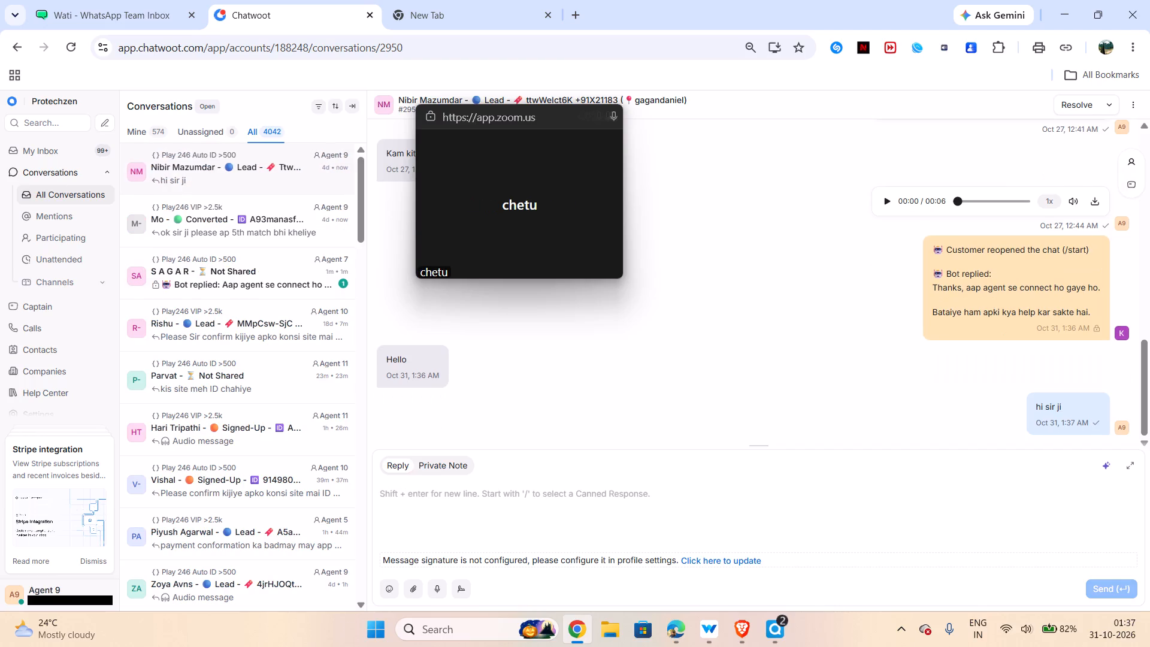
Send the follow-up message "bataiye sir ji ham apki kaise help kar sakte hai?" in conversation #2950.
{"action": "type", "text": "bataiye sir ji ap"}
{"action": "key", "text": "BackSpace"}
{"action": "key", "text": "BackSpace"}
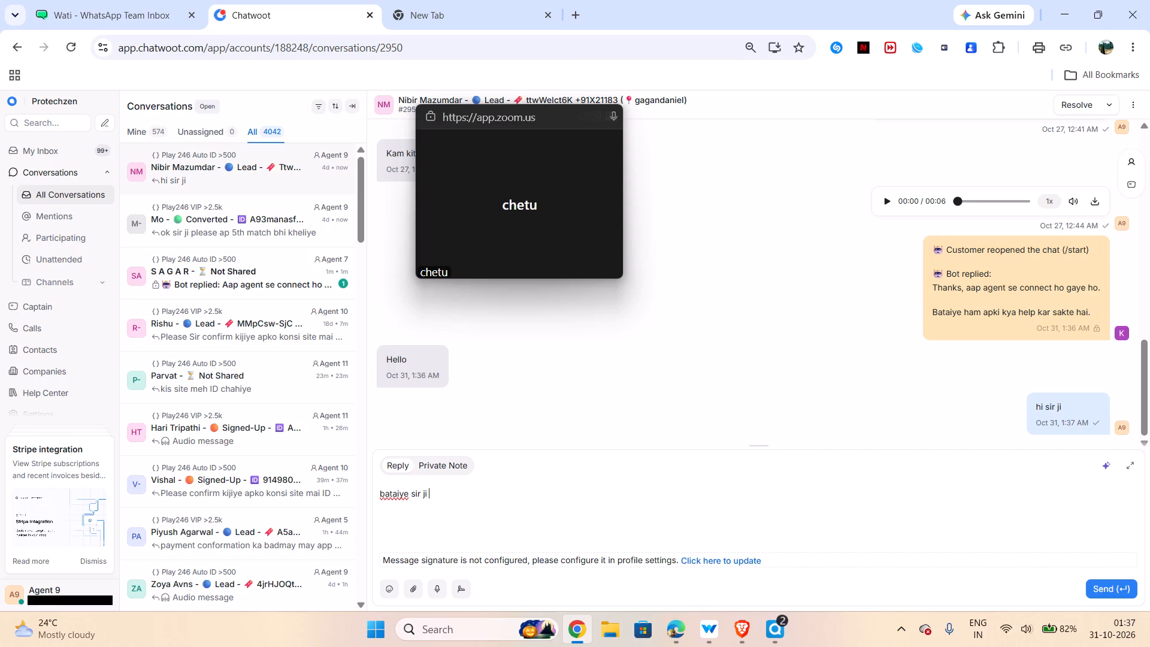
{"action": "type", "text": "ham apki kaise hek"}
{"action": "key", "text": "BackSpace"}
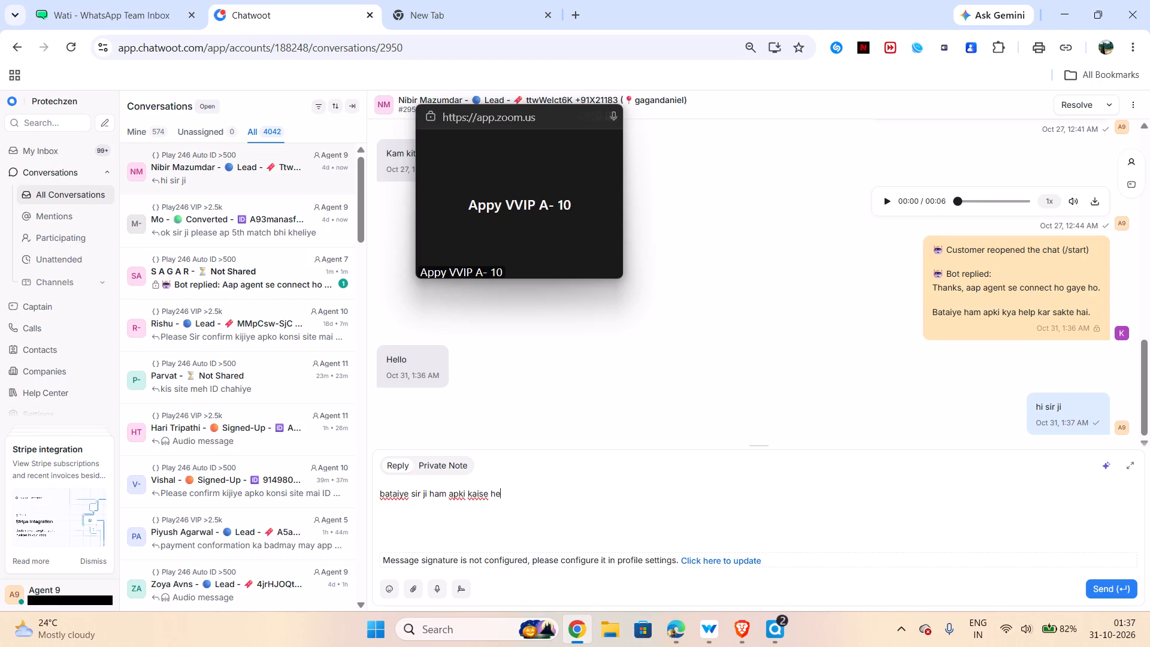
{"action": "type", "text": "lp kar sakte hai"}
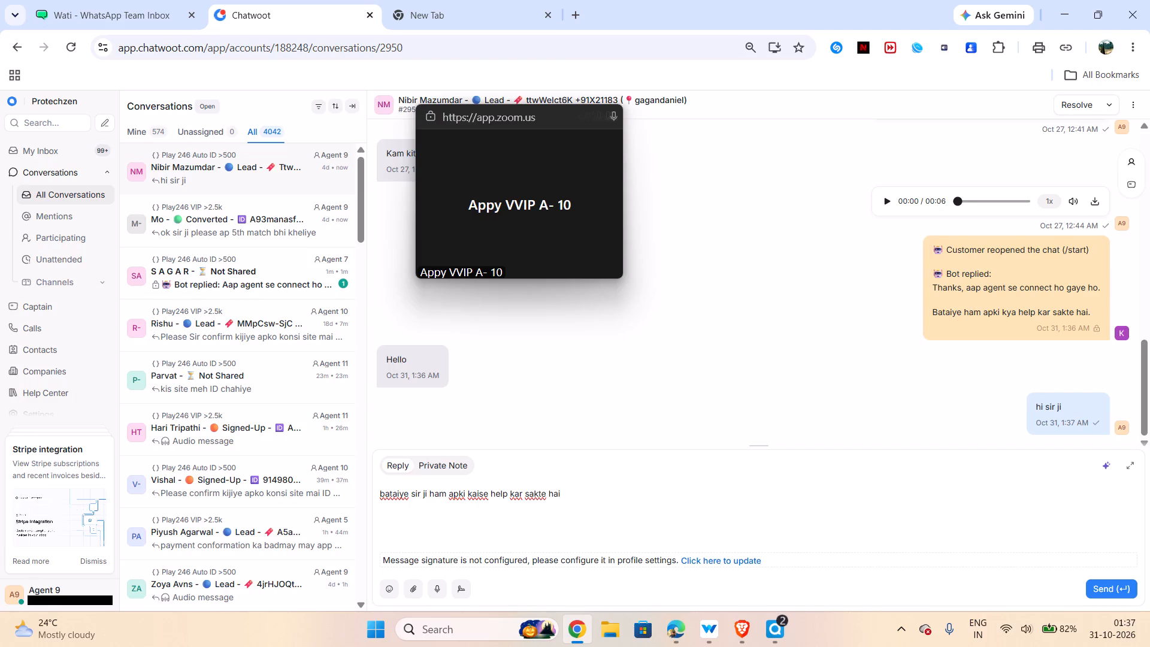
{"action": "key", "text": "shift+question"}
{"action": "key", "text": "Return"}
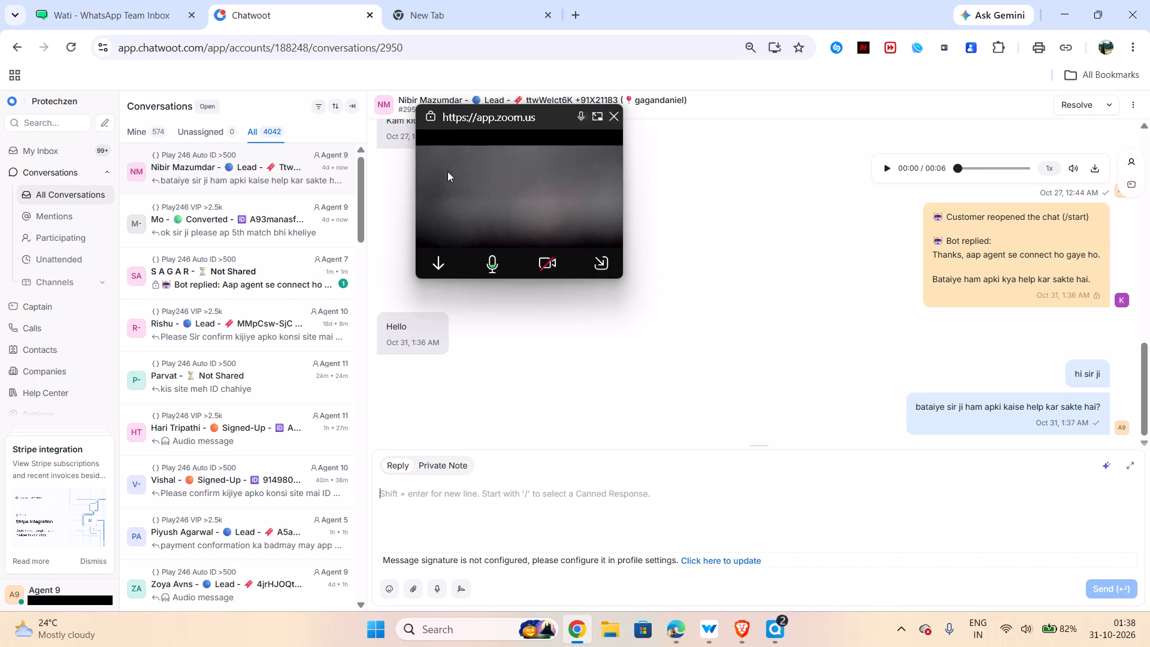
Switch to the GatewayHub 2.0 transactions page and reapply its current filters to reload the list.
{"action": "left_click", "coordinate": [668, 631]}
{"action": "left_click", "coordinate": [640, 561]}
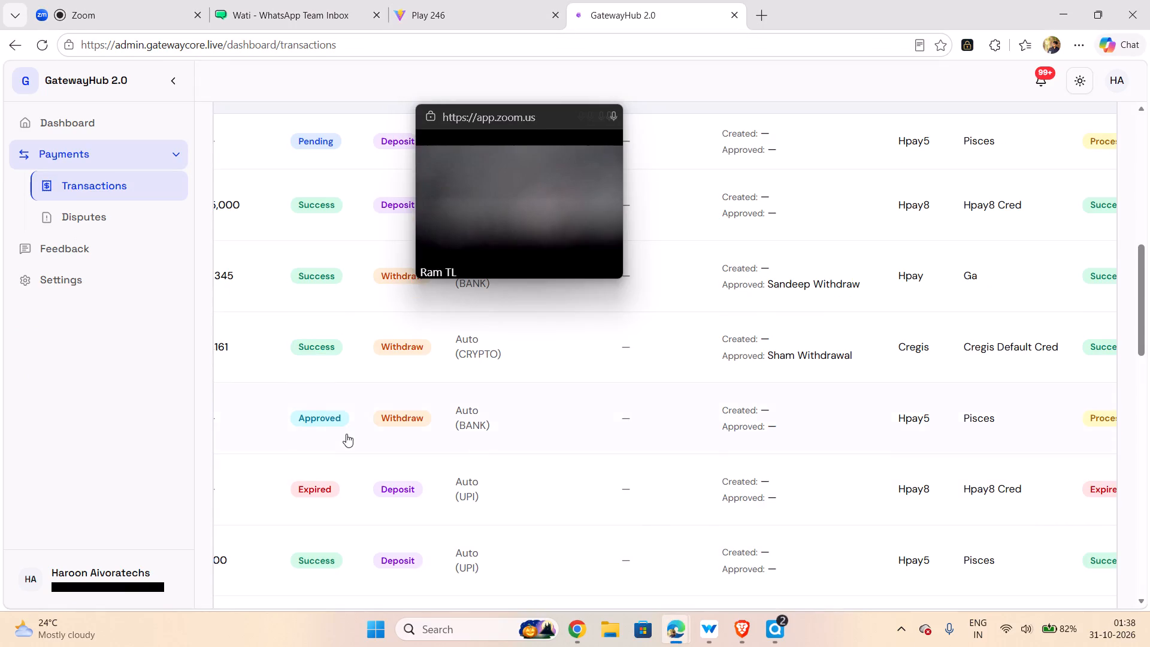
{"action": "scroll", "coordinate": [346, 434], "scroll_direction": "up", "scroll_amount": 3}
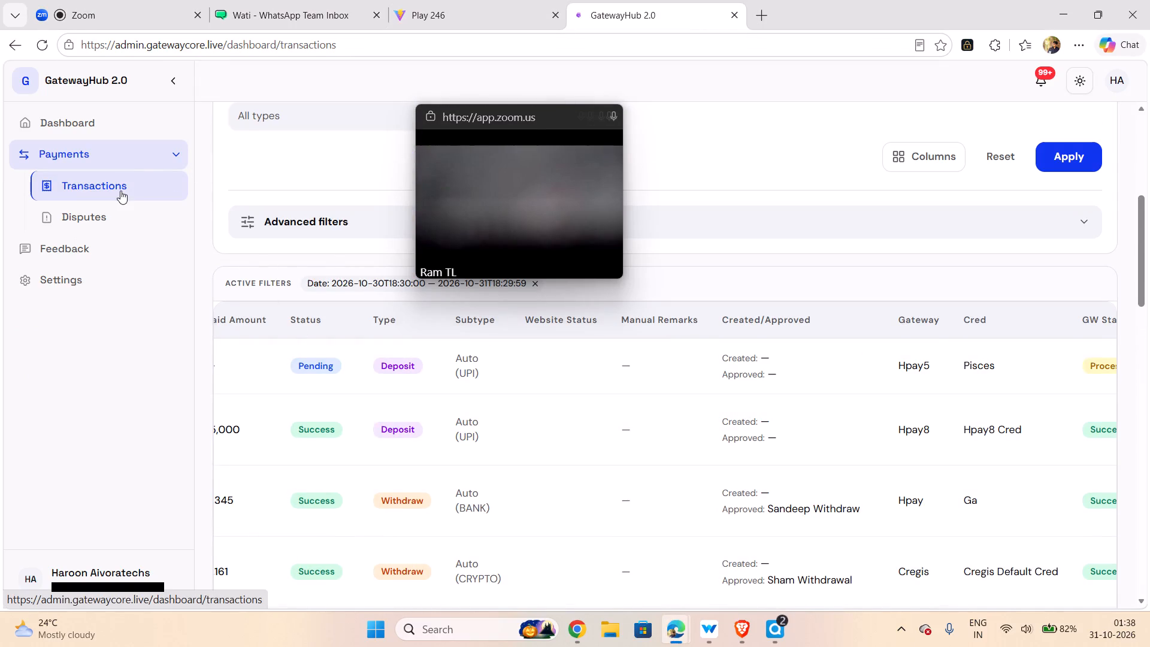
{"action": "scroll", "coordinate": [728, 285], "scroll_direction": "up", "scroll_amount": 1}
{"action": "left_click", "coordinate": [1058, 224]}
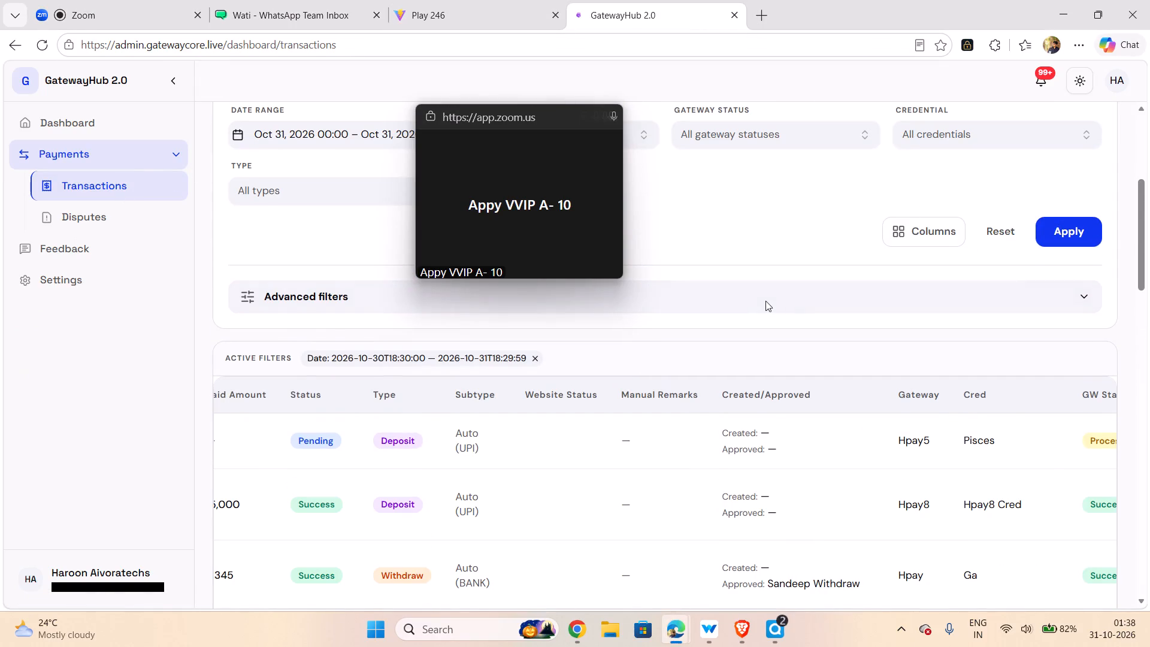
{"action": "left_click", "coordinate": [1048, 201]}
{"action": "triple_click", "coordinate": [1066, 222]}
Look through the GatewayHub transactions list, examining the user names, amounts, statuses and types of the entries.
{"action": "scroll", "coordinate": [864, 360], "scroll_direction": "down", "scroll_amount": 9}
{"action": "scroll", "coordinate": [812, 492], "scroll_direction": "down", "scroll_amount": 2}
{"action": "scroll", "coordinate": [758, 413], "scroll_direction": "up", "scroll_amount": 2}
{"action": "scroll", "coordinate": [706, 328], "scroll_direction": "up", "scroll_amount": 3}
{"action": "key", "text": "Left"}
{"action": "key", "text": "Left"}
{"action": "key", "text": "Left"}
{"action": "key", "text": "Left"}
{"action": "key", "text": "Left"}
{"action": "key", "text": "Left"}
{"action": "key", "text": "Left"}
{"action": "key", "text": "Left"}
{"action": "key", "text": "Left"}
{"action": "key", "text": "Left"}
{"action": "key", "text": "Left"}
{"action": "key", "text": "Left"}
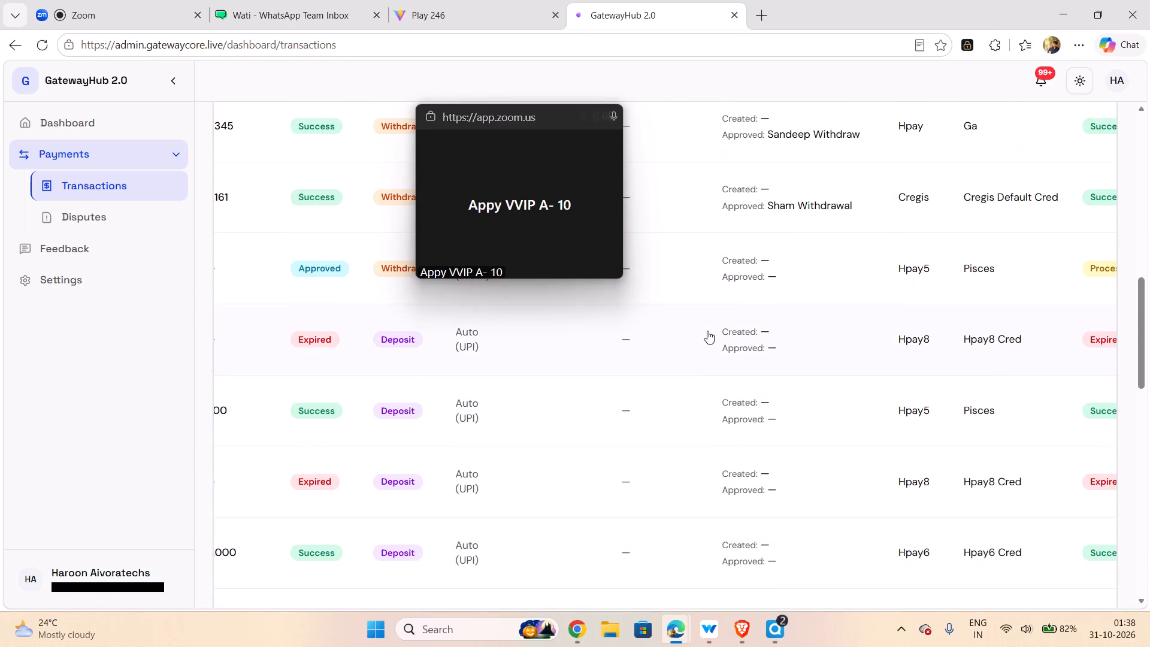
{"action": "right_click", "coordinate": [707, 331]}
{"action": "key", "text": "Left"}
{"action": "key", "text": "Left"}
{"action": "scroll", "coordinate": [707, 332], "scroll_direction": "up", "scroll_amount": 2}
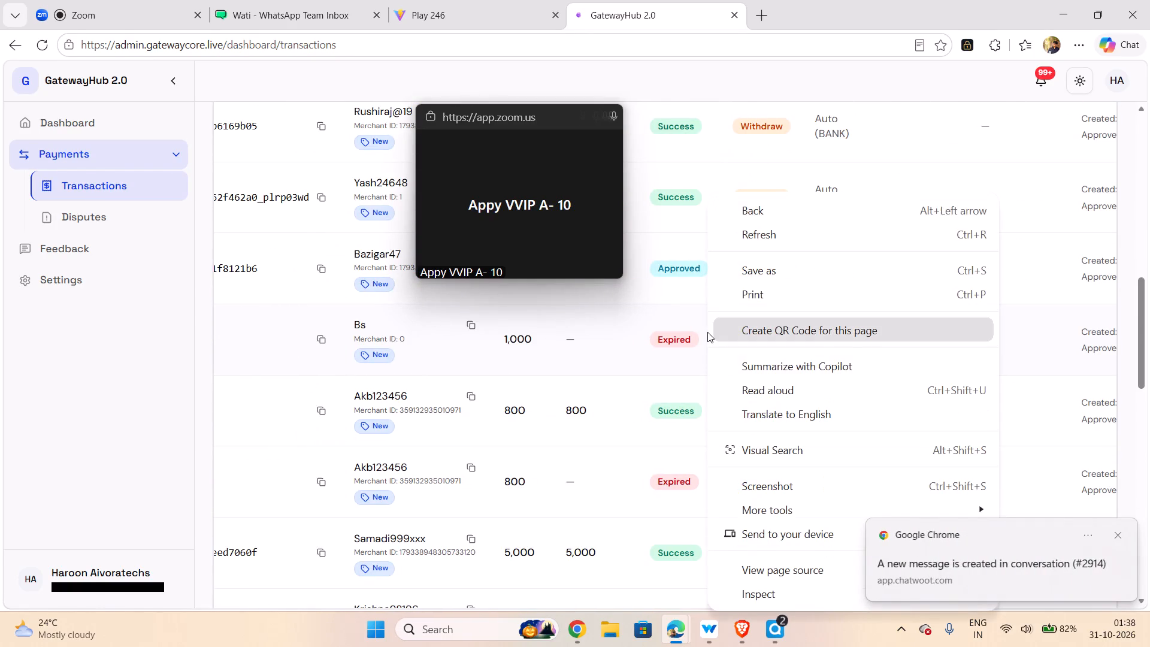
{"action": "scroll", "coordinate": [709, 345], "scroll_direction": "down", "scroll_amount": 1}
{"action": "left_click", "coordinate": [305, 427]}
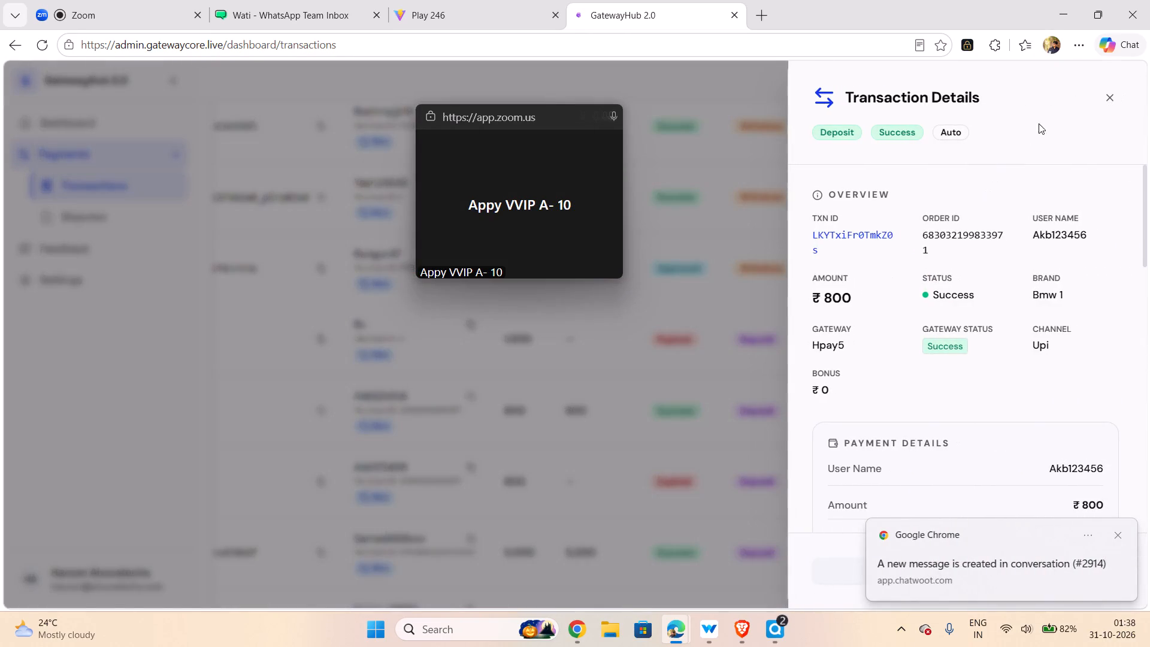
{"action": "left_click", "coordinate": [1109, 81]}
{"action": "left_click", "coordinate": [1112, 93]}
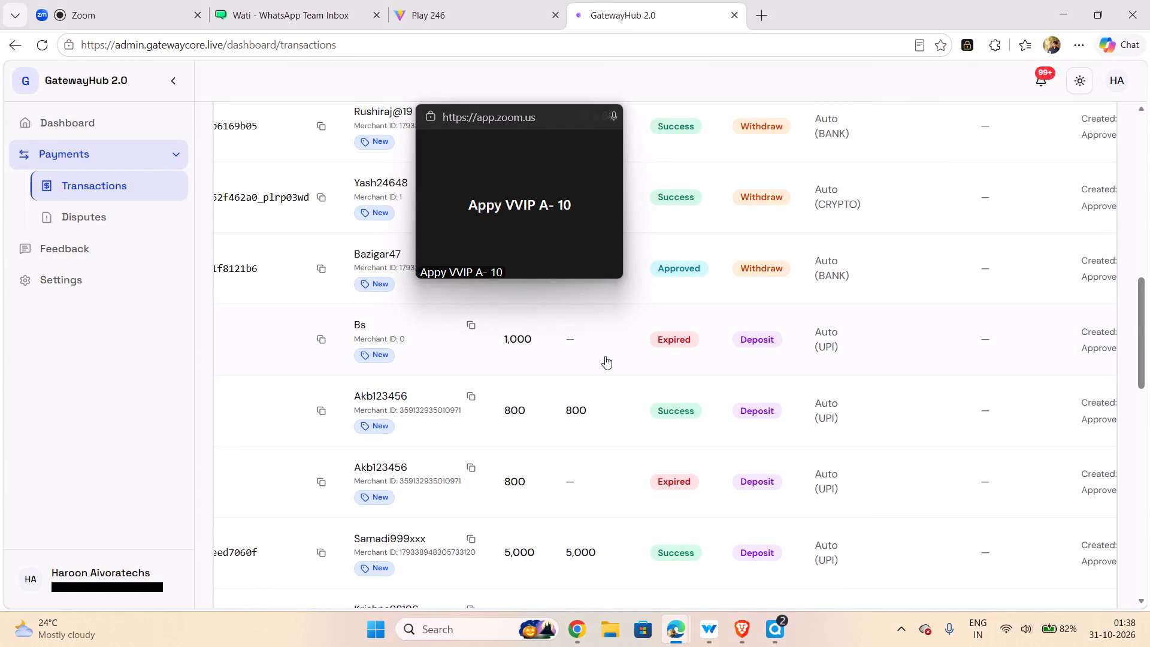
Examine the gateway statuses, reference numbers and UPI IDs in the far columns of the transactions list.
{"action": "right_click", "coordinate": [896, 347]}
{"action": "key", "text": "Right"}
{"action": "key", "text": "Right"}
{"action": "key", "text": "Right"}
{"action": "key", "text": "Right"}
{"action": "key", "text": "Right"}
{"action": "key", "text": "Right"}
{"action": "key", "text": "Right"}
{"action": "key", "text": "Right"}
{"action": "key", "text": "Right"}
{"action": "key", "text": "Right"}
{"action": "key", "text": "Right"}
{"action": "key", "text": "Right"}
{"action": "key", "text": "Right"}
{"action": "key", "text": "Right"}
{"action": "key", "text": "Right"}
{"action": "key", "text": "Right"}
{"action": "key", "text": "Right"}
{"action": "key", "text": "Right"}
{"action": "key", "text": "Right"}
{"action": "key", "text": "Right"}
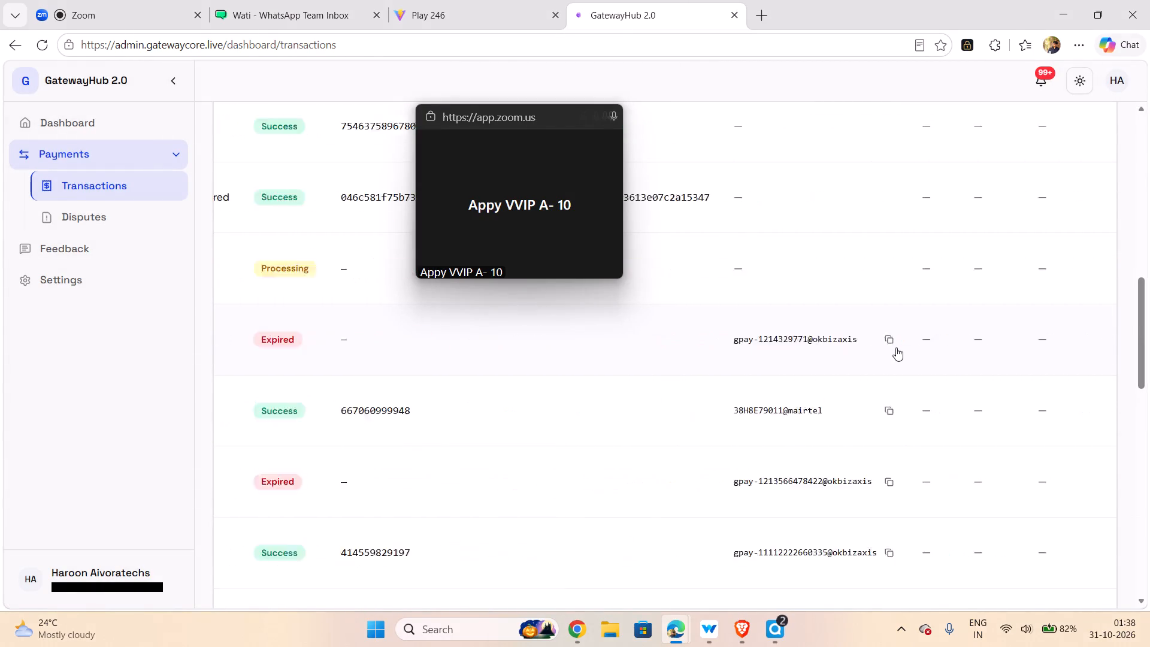
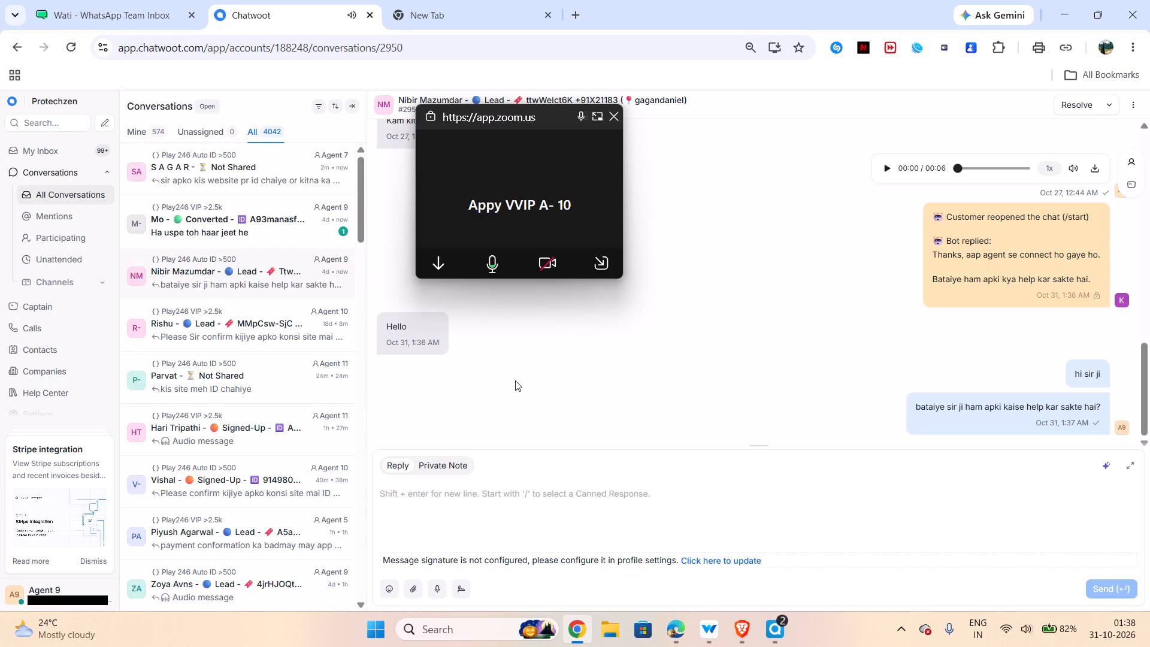
Open the unread conversation #2914 with the message "Ha uspe toh haar jeet he" and review its newest messages.
{"action": "left_click", "coordinate": [264, 231]}
{"action": "key", "text": "Right"}
{"action": "key", "text": "Right"}
{"action": "scroll", "coordinate": [588, 365], "scroll_direction": "down", "scroll_amount": 3}
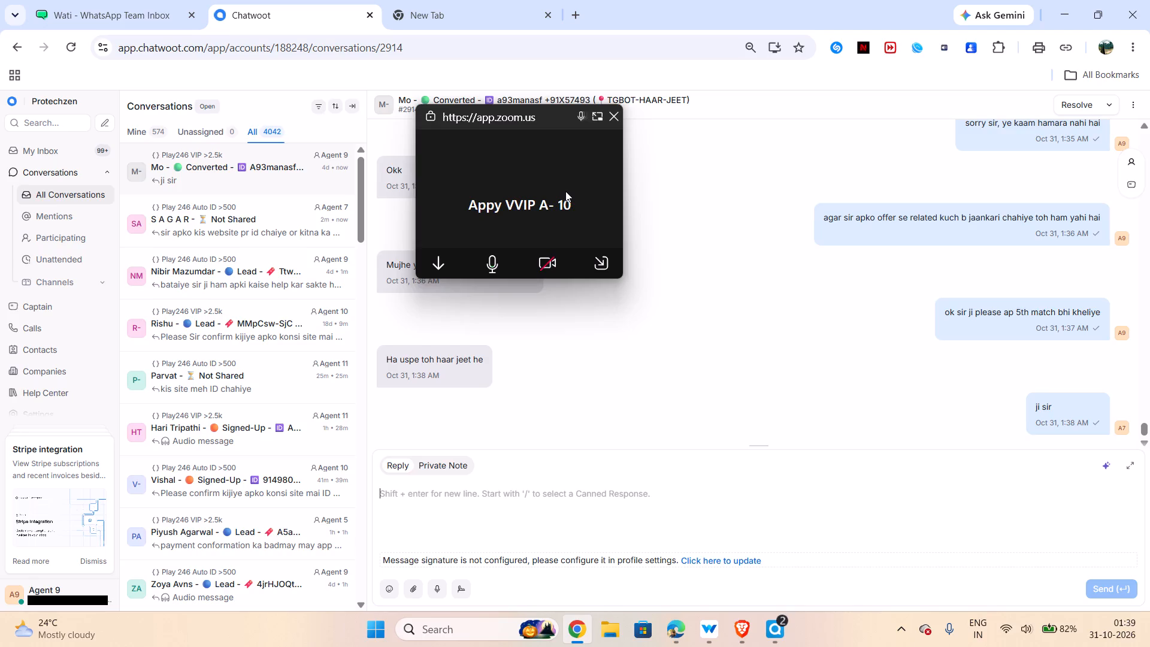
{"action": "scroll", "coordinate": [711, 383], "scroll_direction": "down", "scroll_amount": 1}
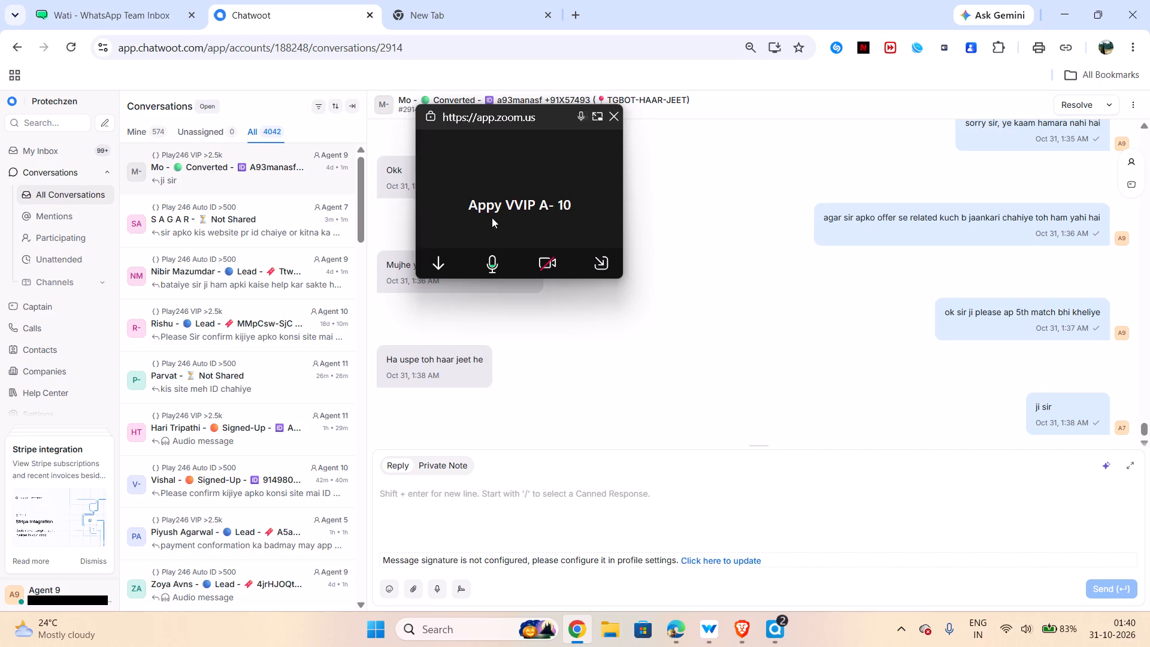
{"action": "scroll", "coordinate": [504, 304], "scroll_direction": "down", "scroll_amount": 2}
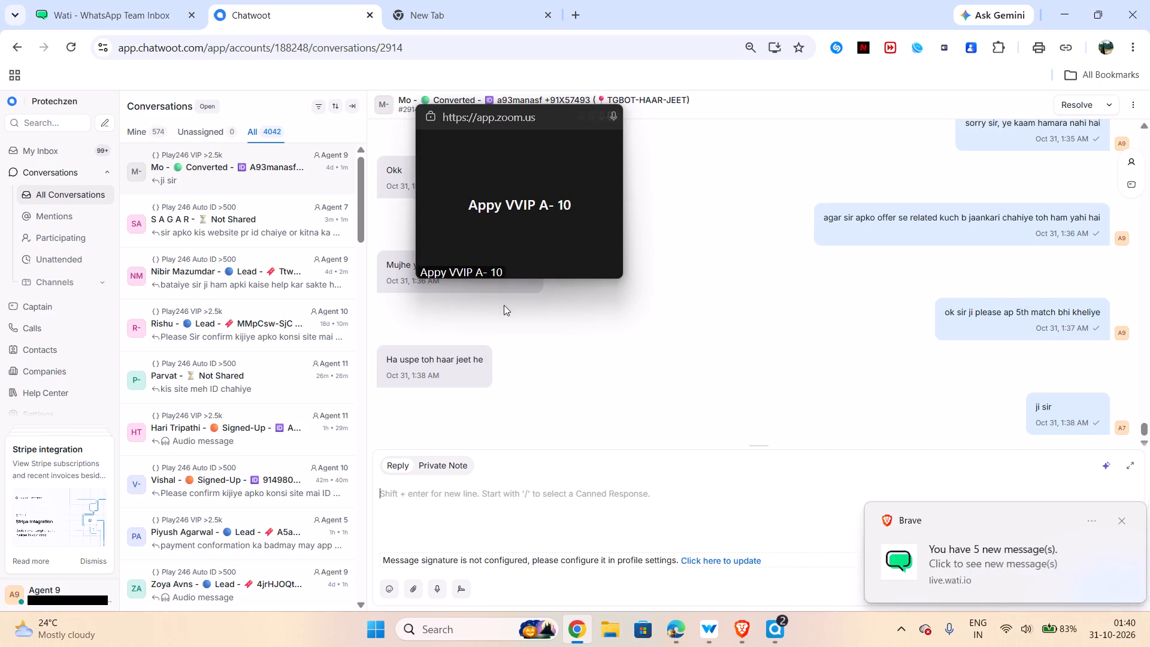
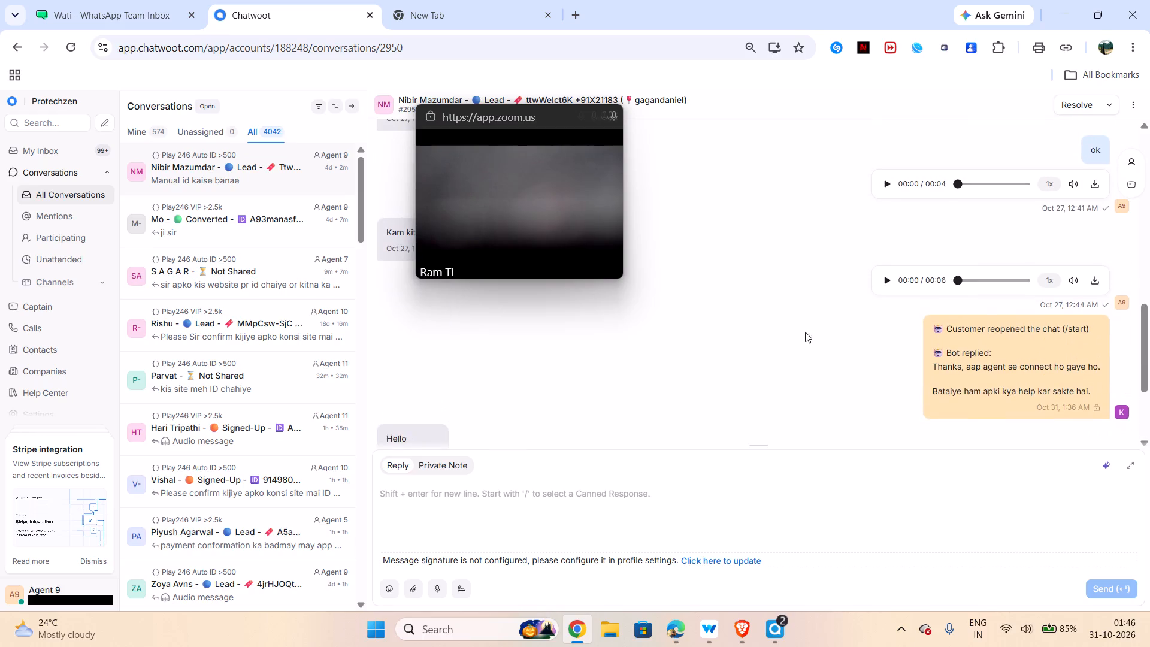
Play back the two voice messages sent on Oct 27 in conversation #2950 and review the surrounding message history.
{"action": "left_click", "coordinate": [892, 268]}
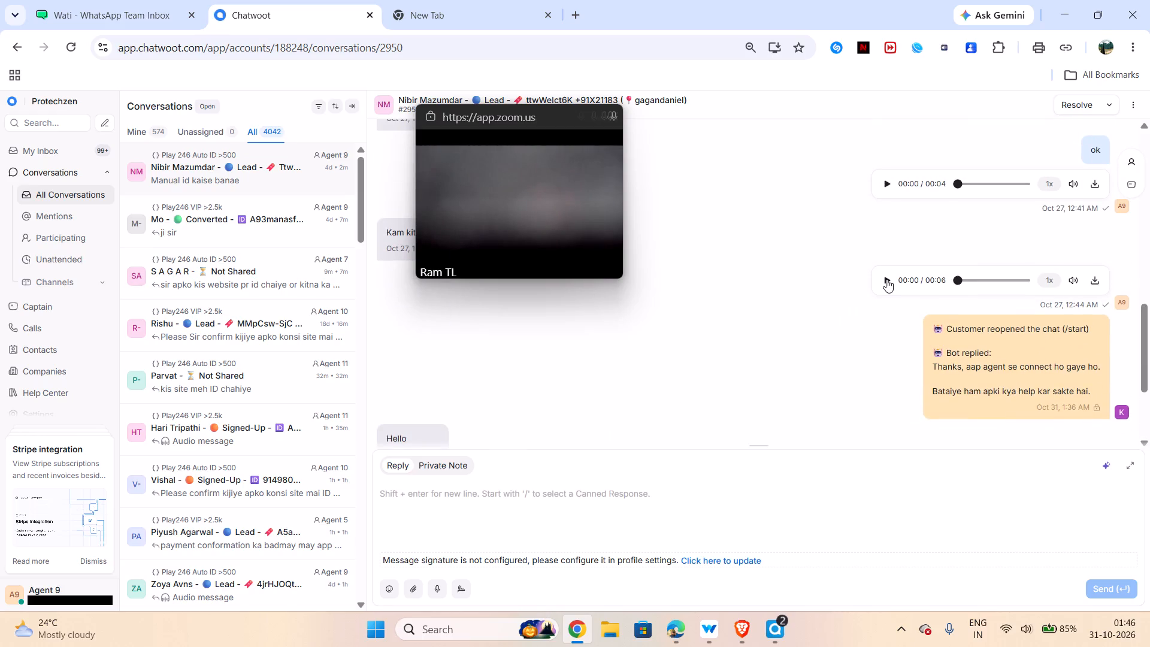
{"action": "left_click", "coordinate": [886, 279]}
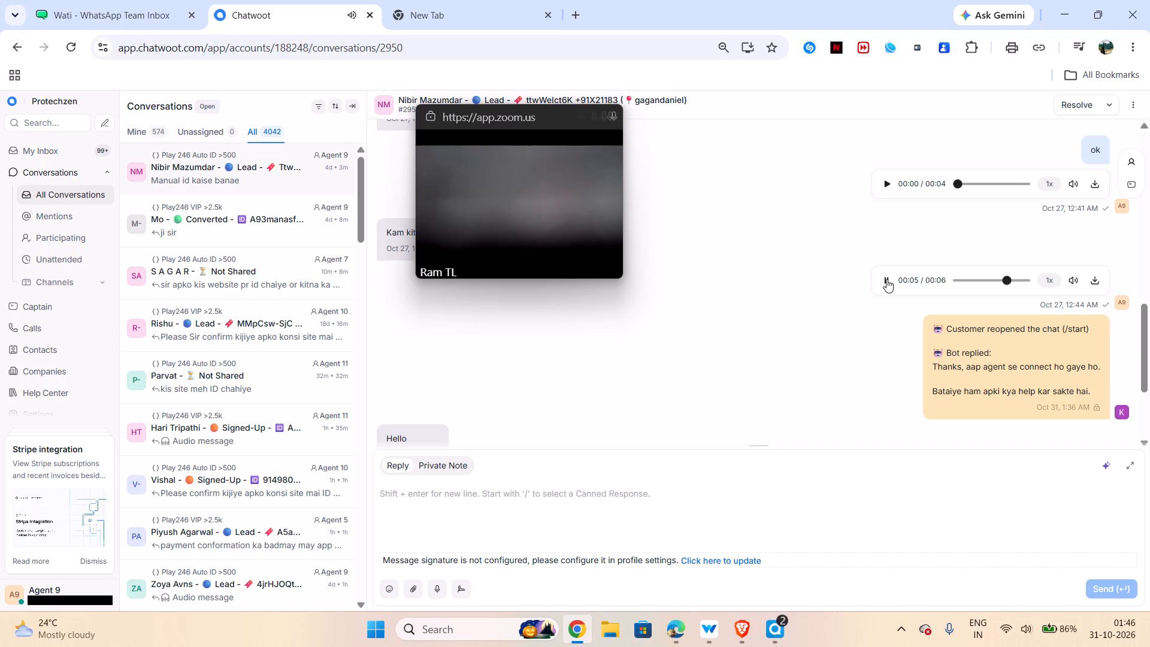
{"action": "left_click", "coordinate": [887, 178]}
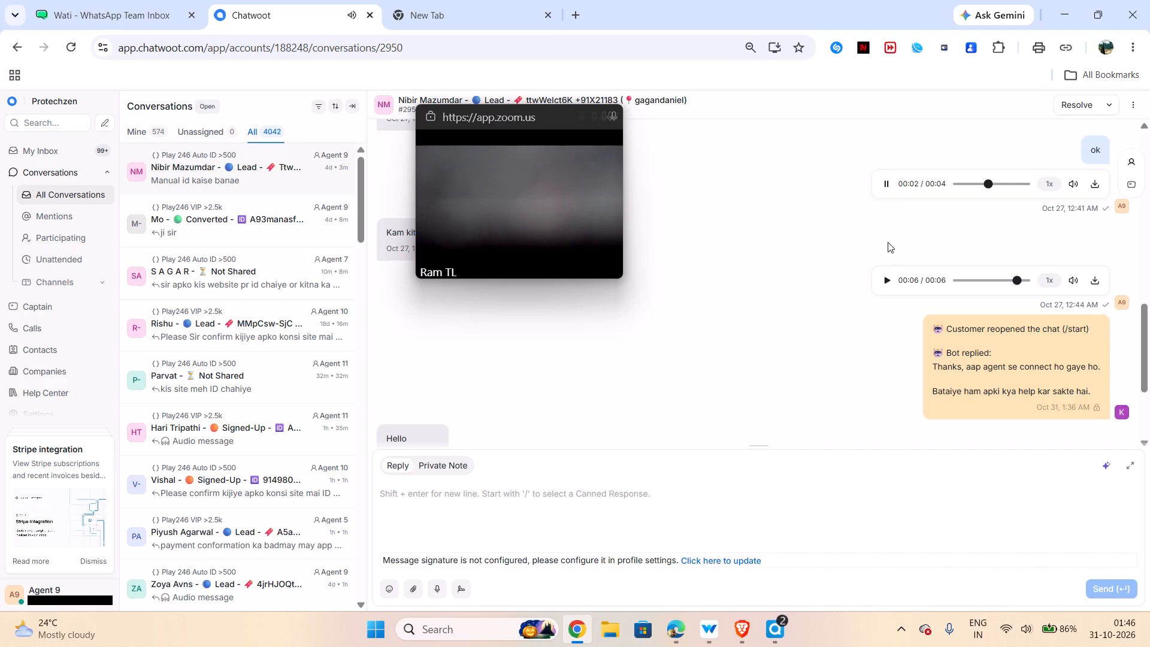
{"action": "left_click", "coordinate": [890, 180]}
{"action": "scroll", "coordinate": [776, 330], "scroll_direction": "up", "scroll_amount": 4}
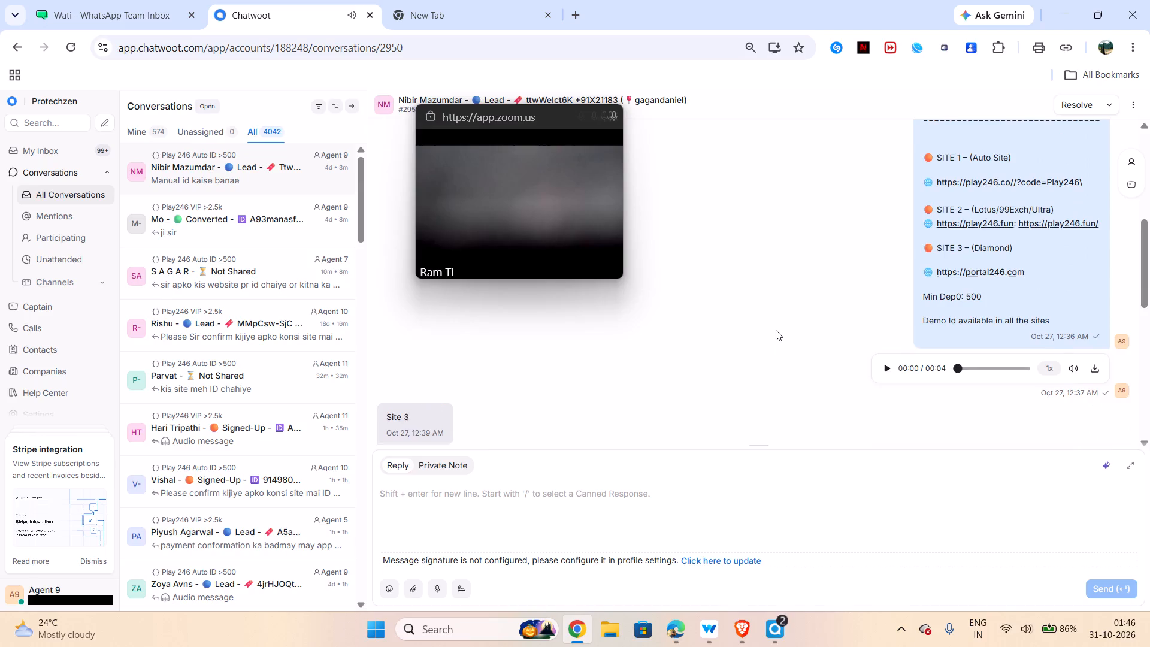
{"action": "scroll", "coordinate": [776, 330], "scroll_direction": "down", "scroll_amount": 7}
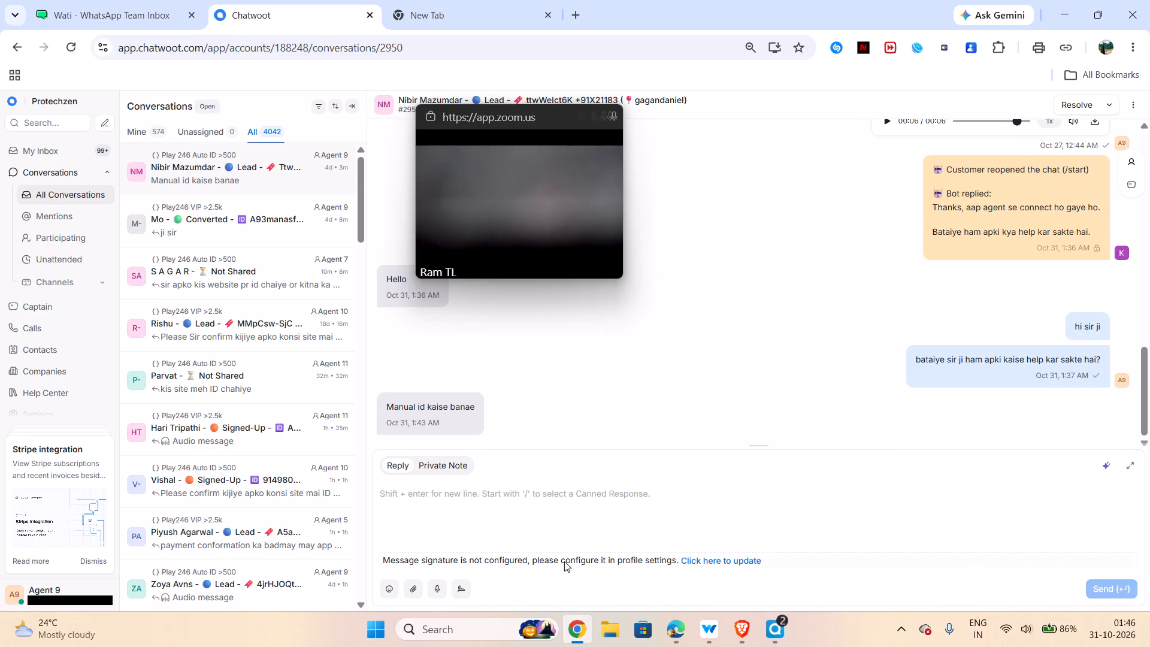
Send the "vip" canned response, the Play246 VIP Branch (Manual) website list, in reply to "Manual id kaise banae".
{"action": "left_click", "coordinate": [536, 489]}
{"action": "key", "text": "slash"}
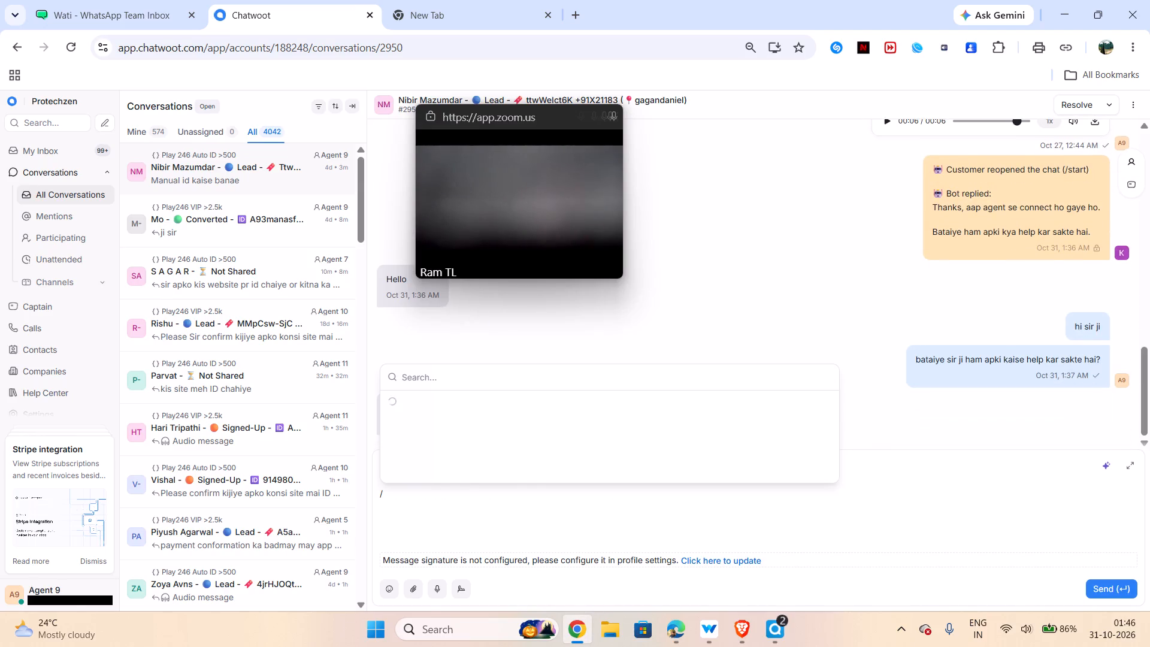
{"action": "key", "text": "v"}
{"action": "type", "text": "ip"}
{"action": "key", "text": "Return"}
{"action": "key", "text": "Return"}
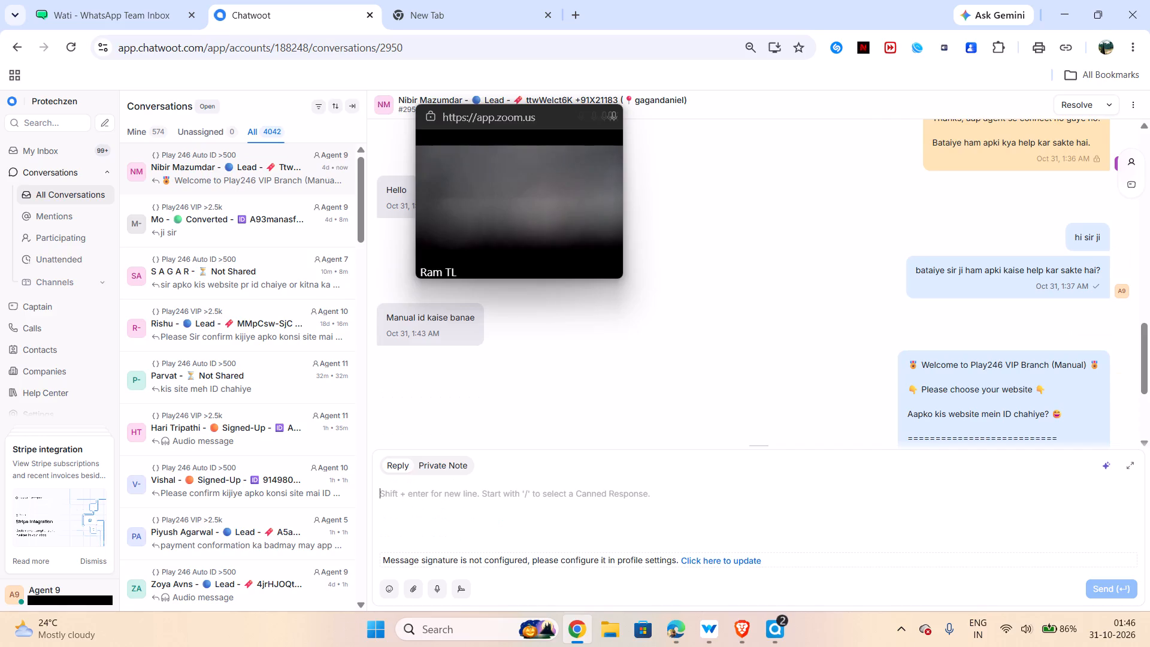
Send the reply "sir ji apko minimum 2500 deposit karna hoga" in conversation #2950.
{"action": "left_click", "coordinate": [500, 525]}
{"action": "type", "text": "sir ji ap"}
{"action": "type", "text": "ko mi"}
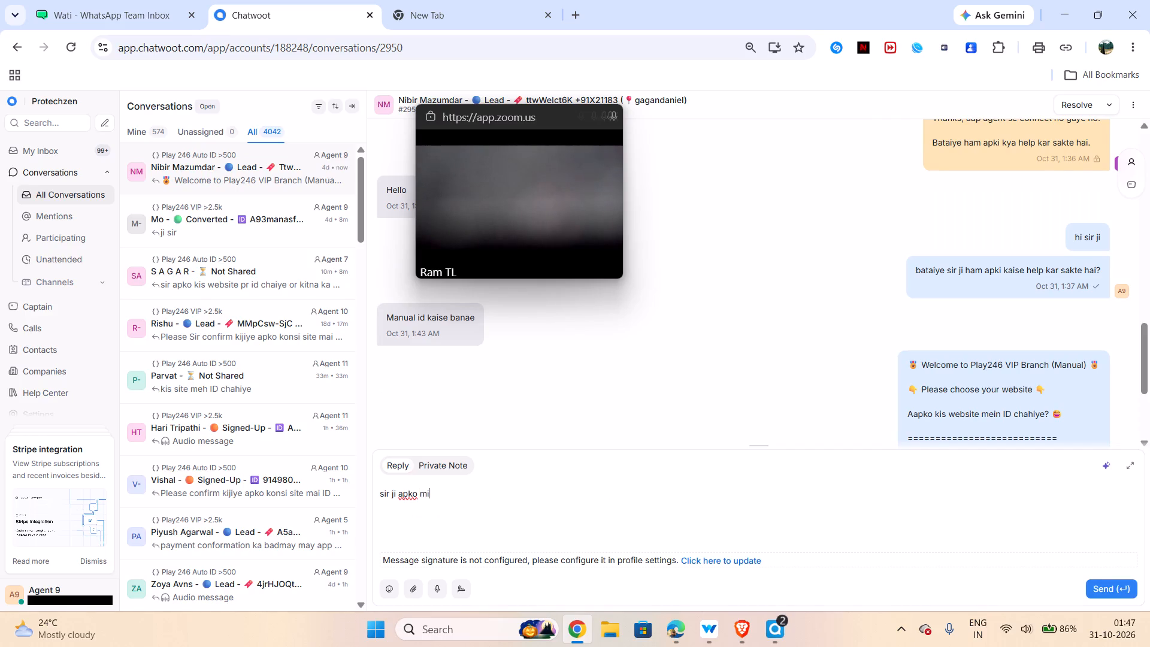
{"action": "type", "text": "nim"}
{"action": "type", "text": "um"}
{"action": "key", "text": "space"}
{"action": "type", "text": "2500"}
{"action": "key", "text": "space"}
{"action": "type", "text": "deposit karna hoga"}
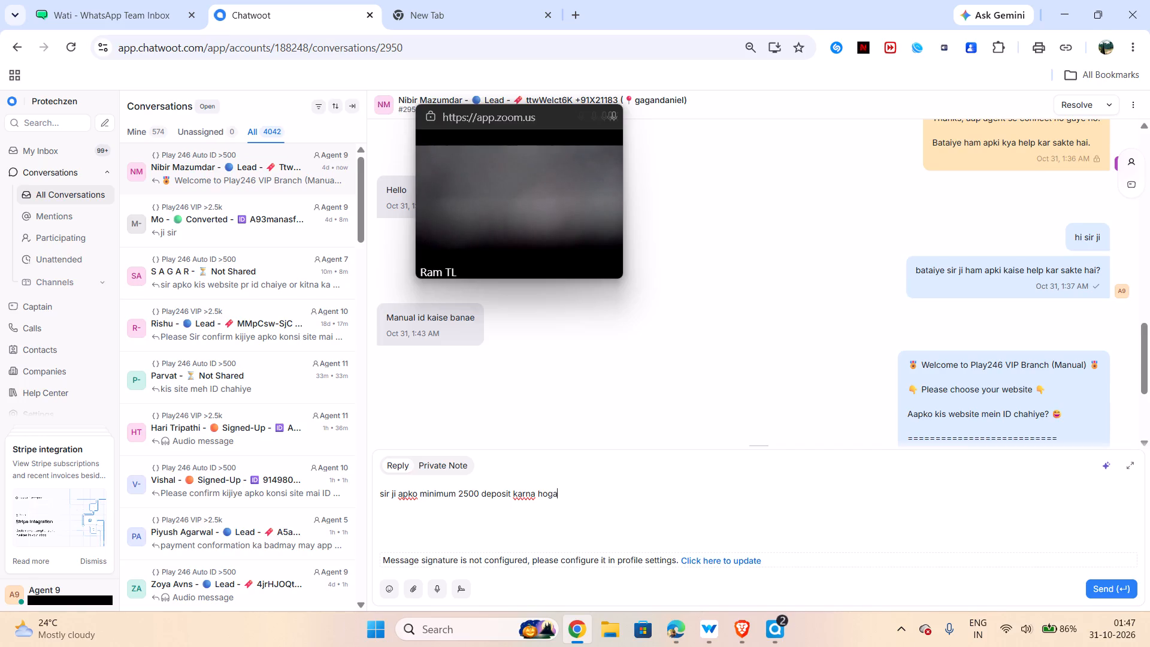
{"action": "key", "text": "Return"}
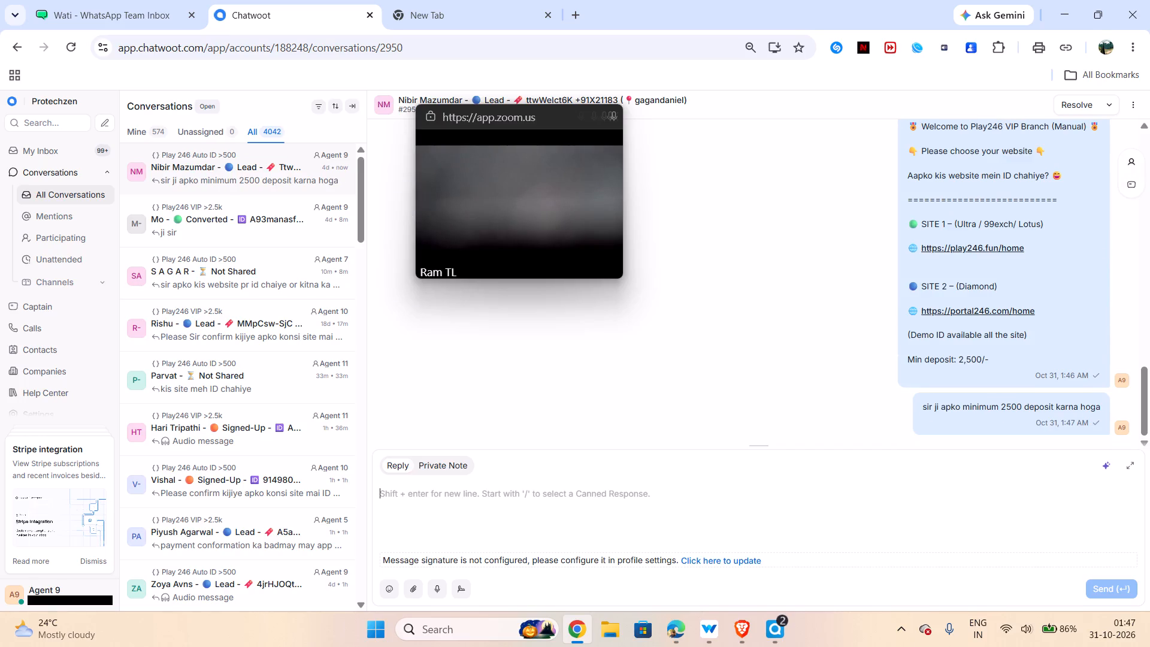
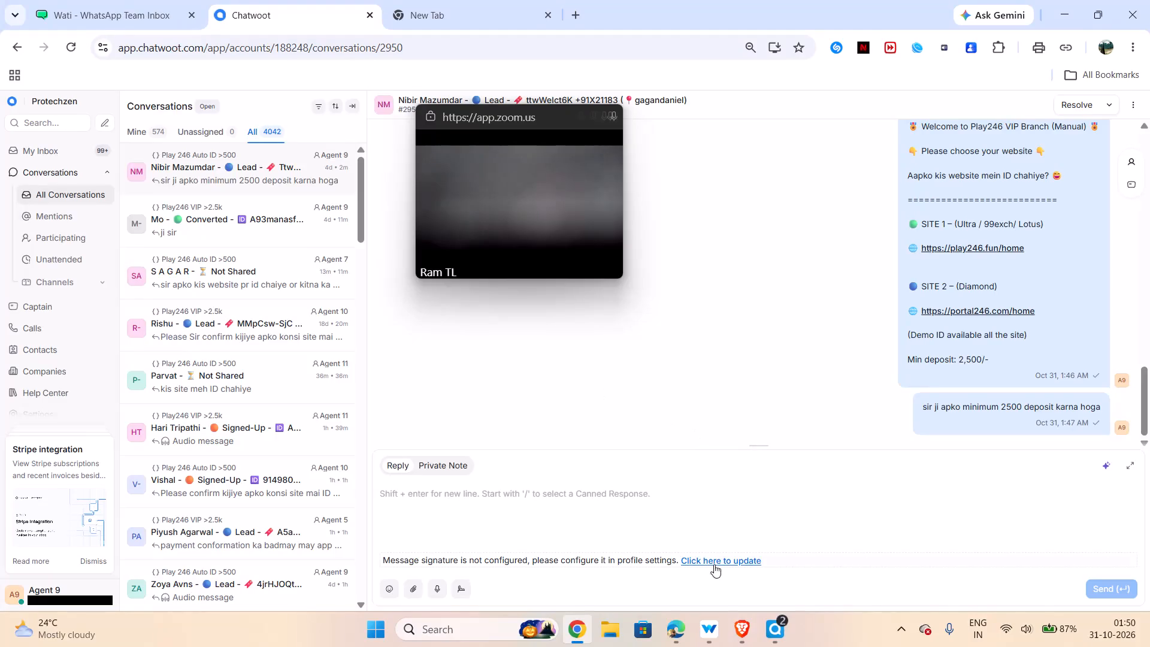
Switch to the Edge window with the GatewayHub 2.0 transactions list.
{"action": "left_click", "coordinate": [679, 631]}
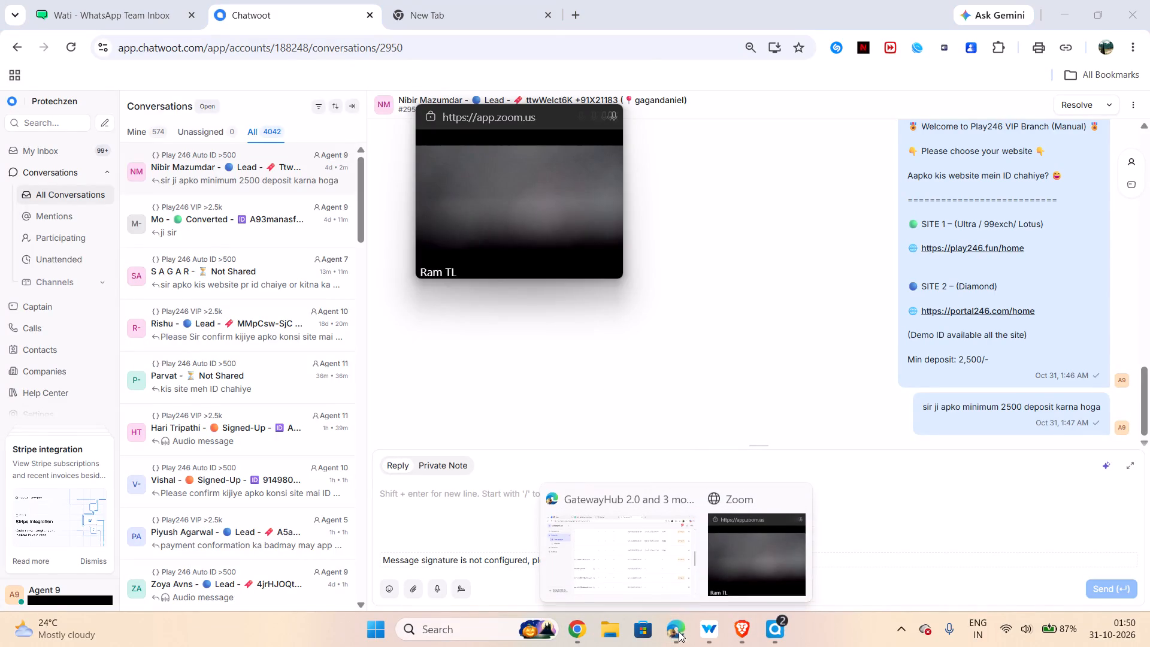
{"action": "left_click", "coordinate": [631, 545]}
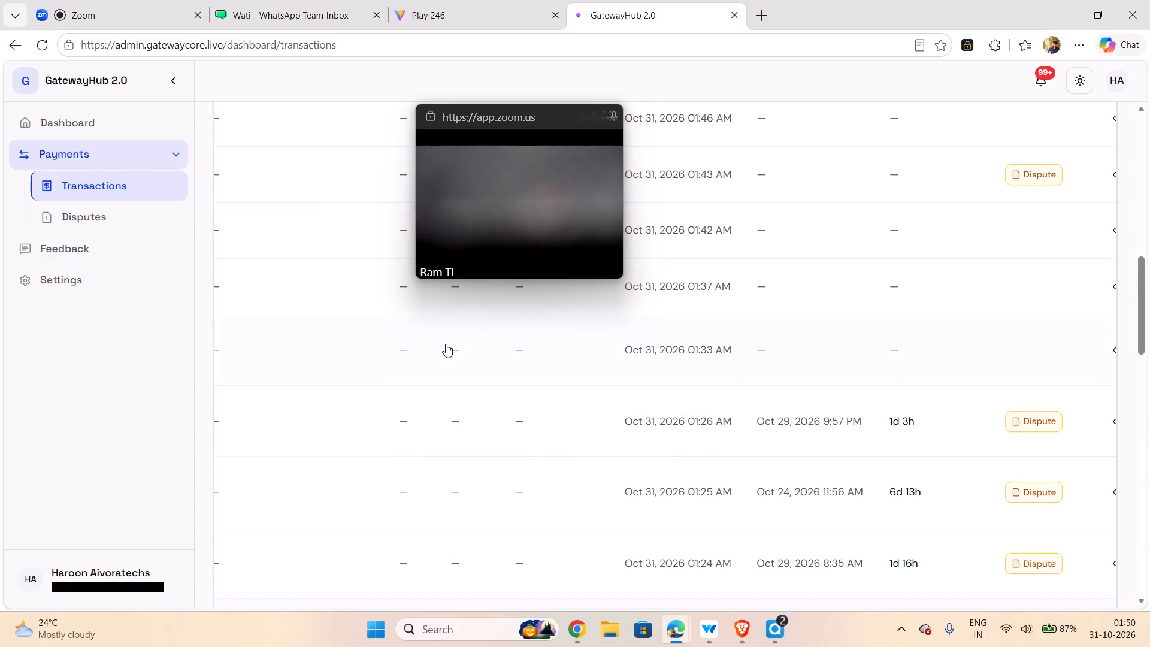